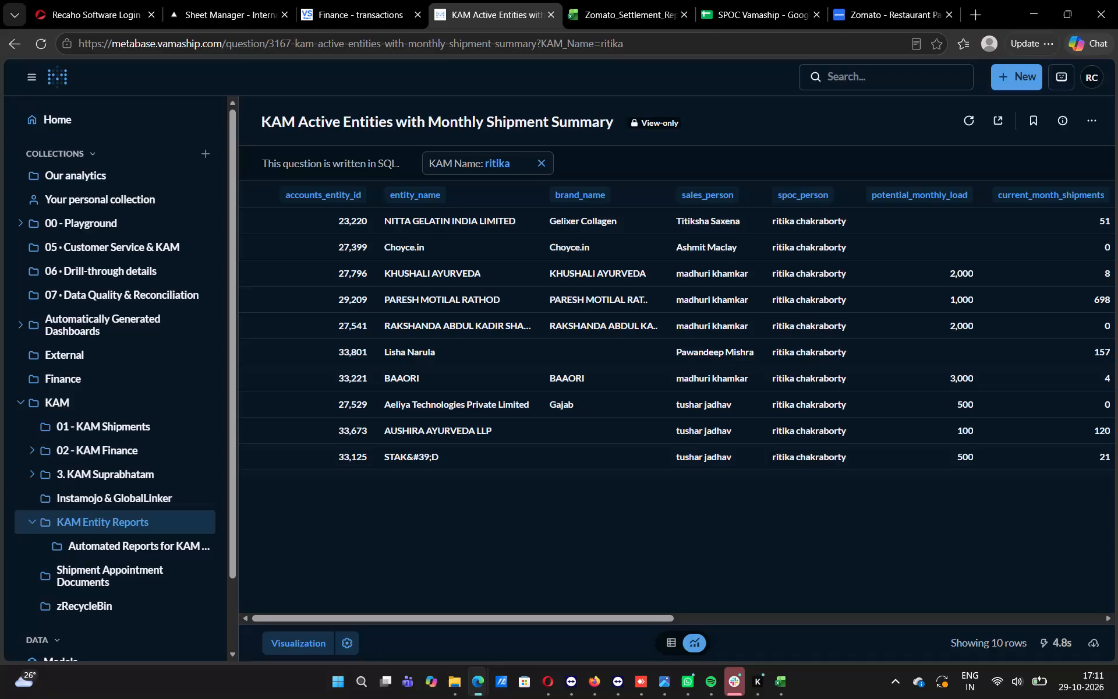
Refresh the KAM Active Entities with Monthly Shipment Summary report page.
{"action": "right_click", "coordinate": [525, 472]}
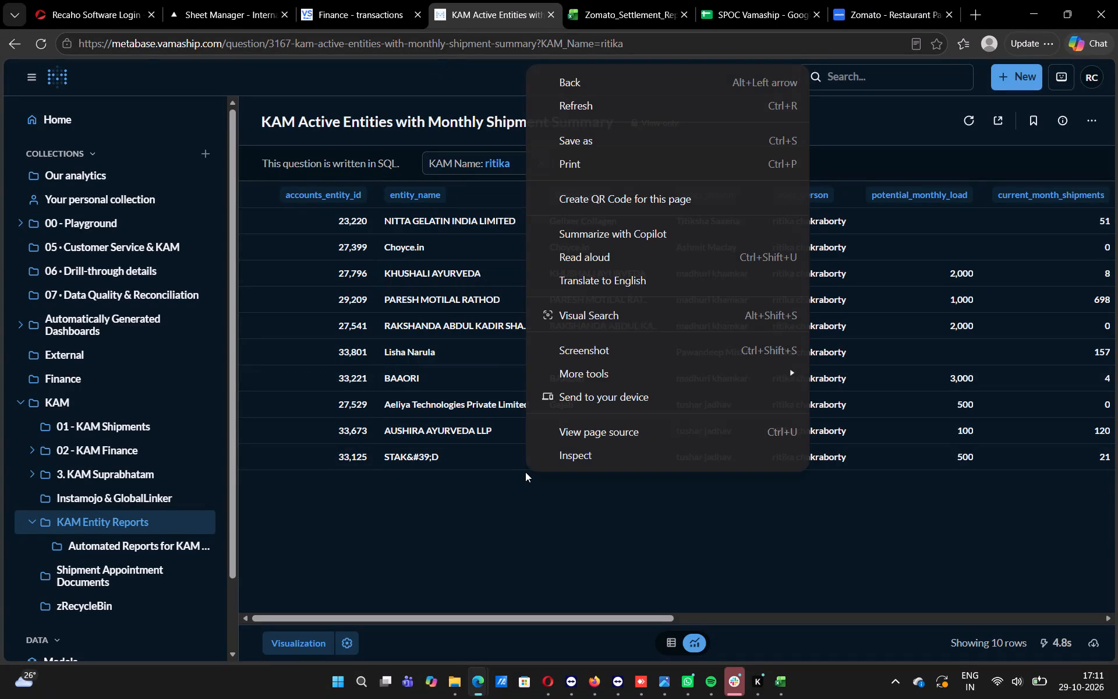
{"action": "left_click", "coordinate": [627, 105]}
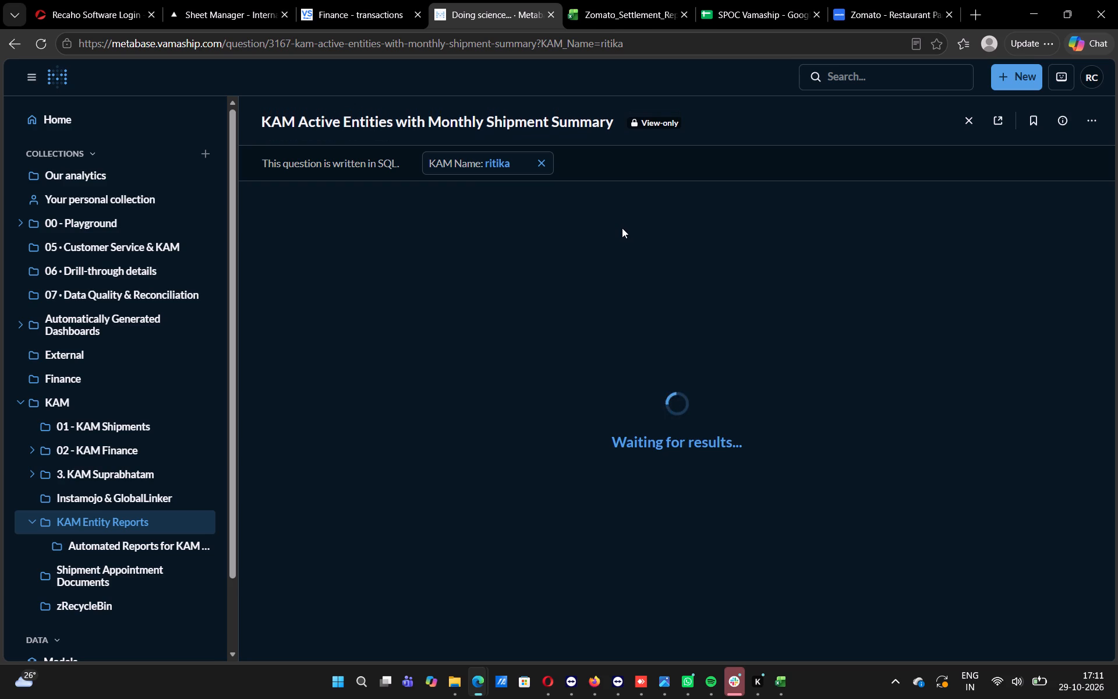
Close the Zomato settlement report and the Zomato restaurant partner pages.
{"action": "left_click", "coordinate": [683, 13]}
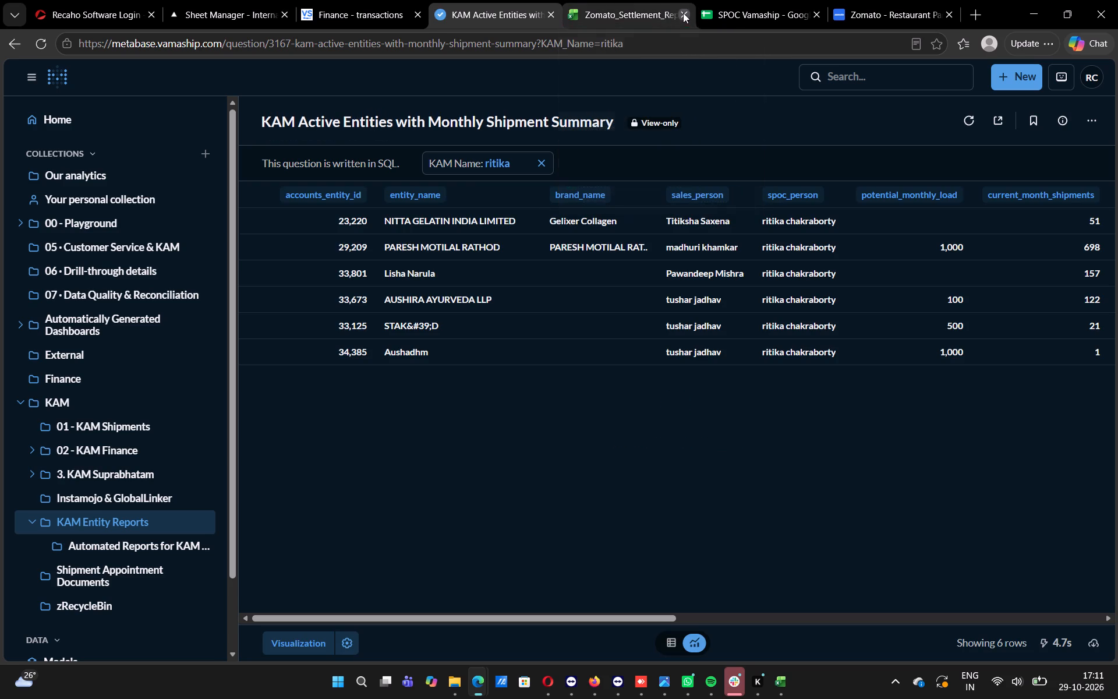
{"action": "left_click", "coordinate": [816, 10]}
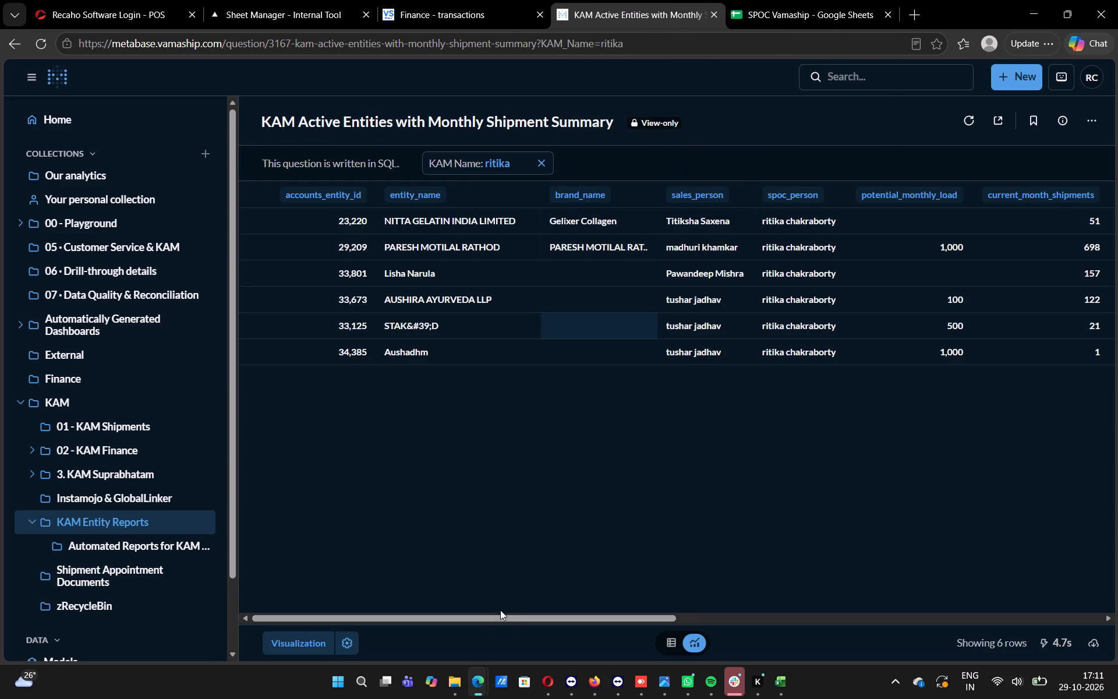
Examine the report's sales person, potential load, current and previous month shipments and shipping bucket columns for each entity.
{"action": "left_click_drag", "start_coordinate": [501, 620], "coordinate": [563, 624]}
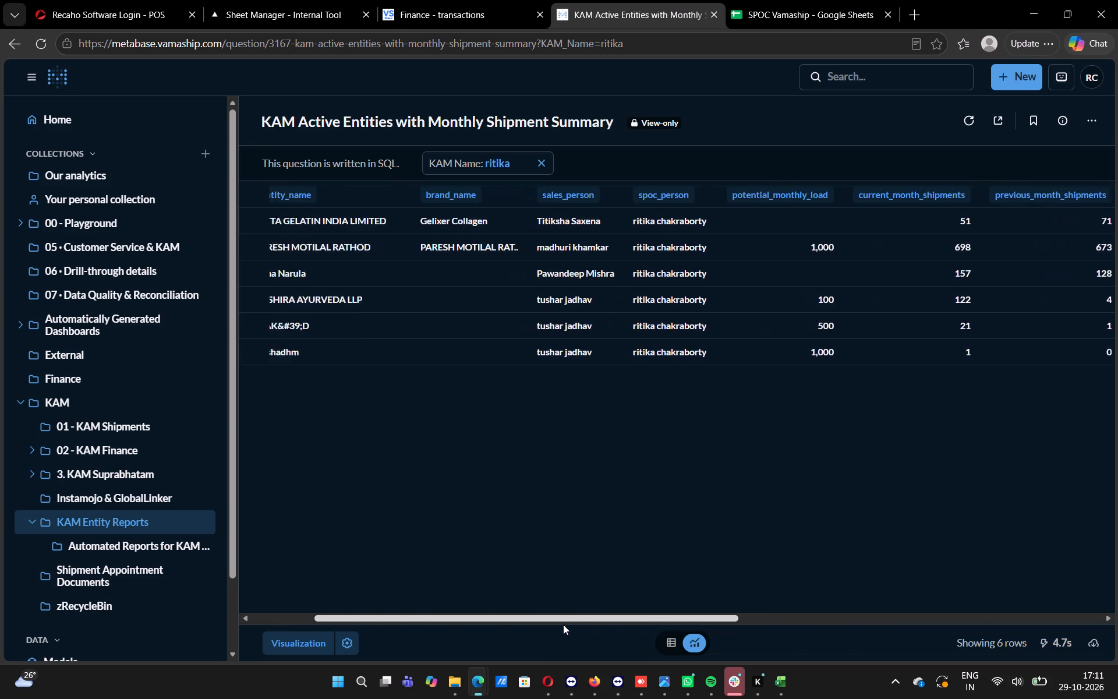
{"action": "left_click_drag", "start_coordinate": [563, 624], "coordinate": [581, 646]}
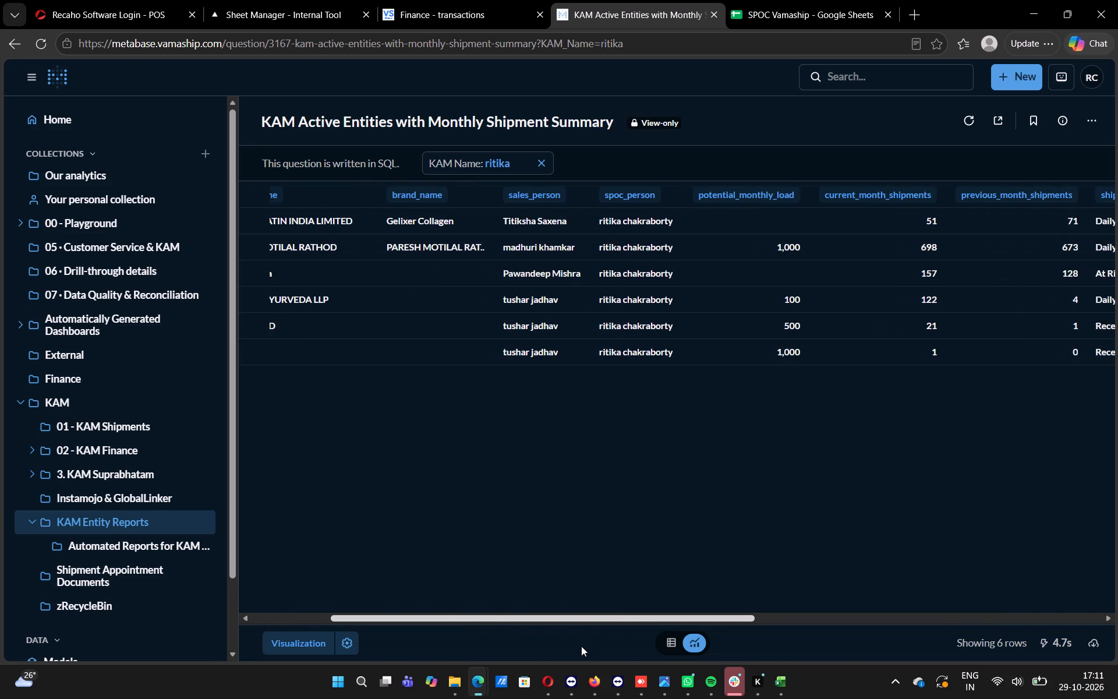
{"action": "left_click_drag", "start_coordinate": [581, 646], "coordinate": [639, 648]}
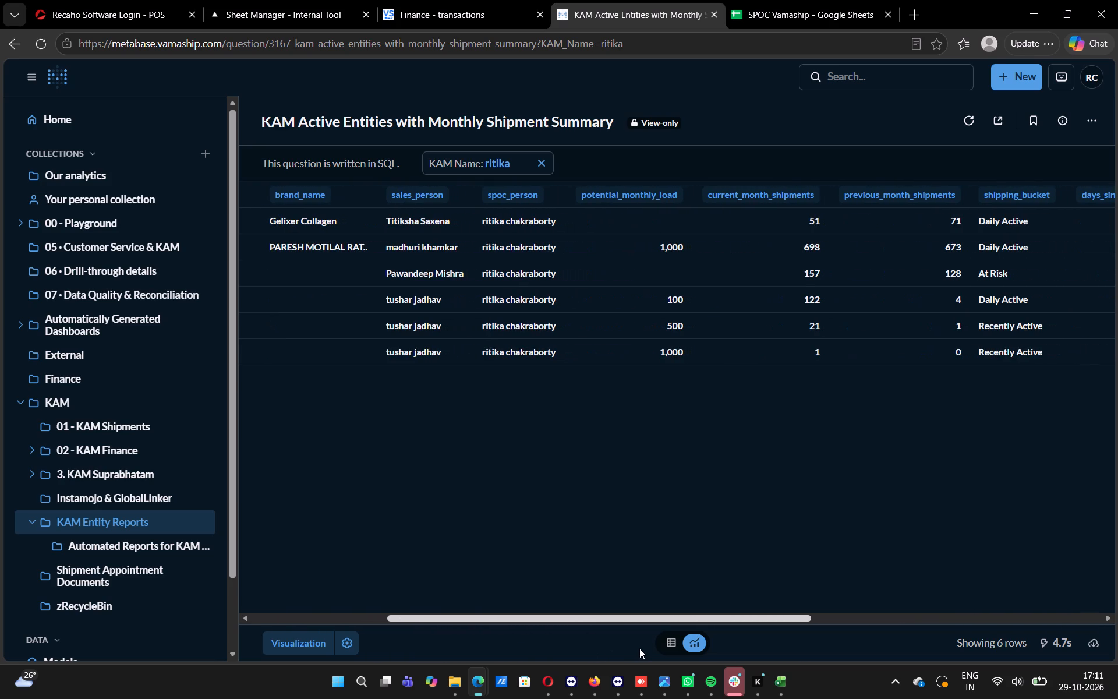
{"action": "left_click_drag", "start_coordinate": [639, 648], "coordinate": [613, 655]}
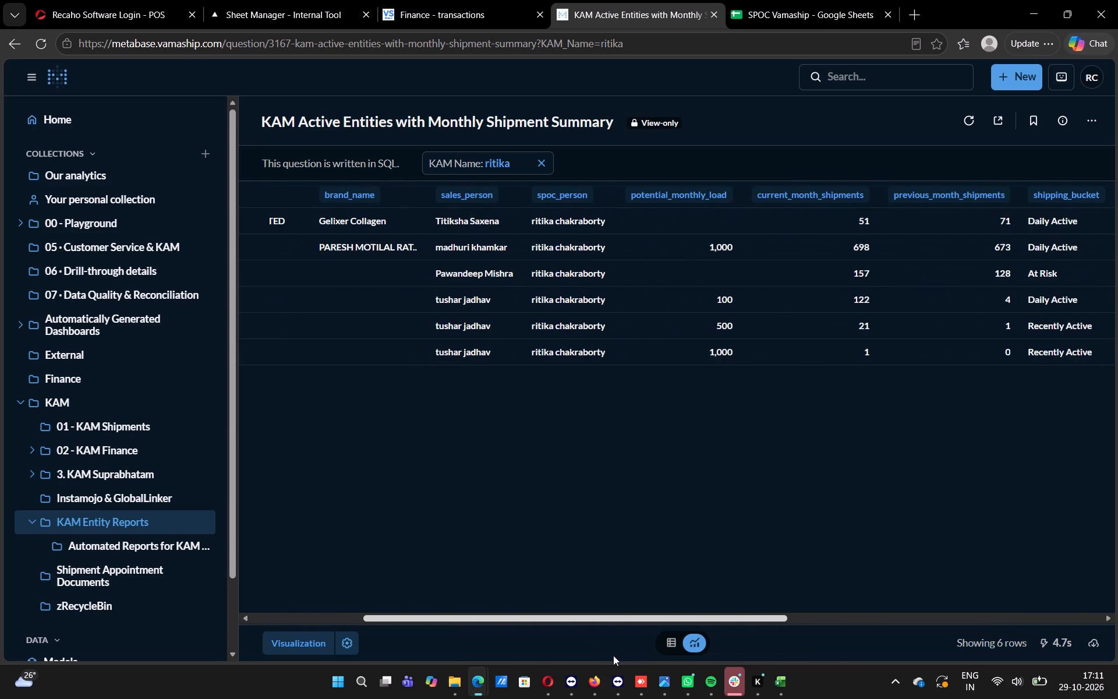
{"action": "left_click_drag", "start_coordinate": [613, 655], "coordinate": [596, 662]}
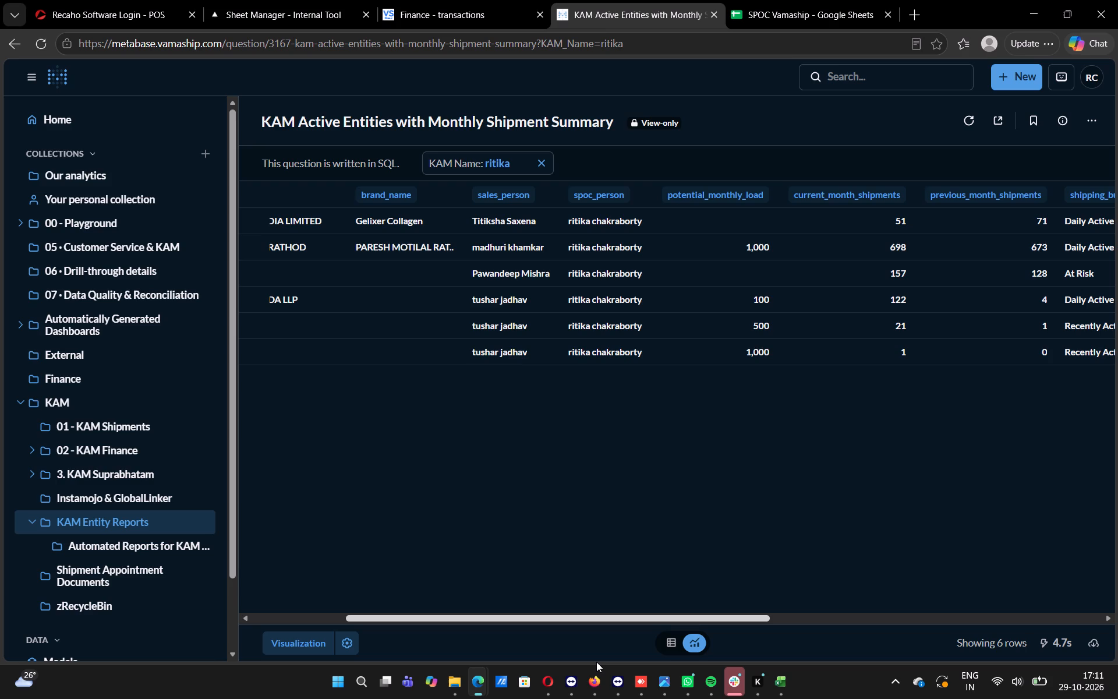
{"action": "left_click_drag", "start_coordinate": [596, 662], "coordinate": [608, 669]}
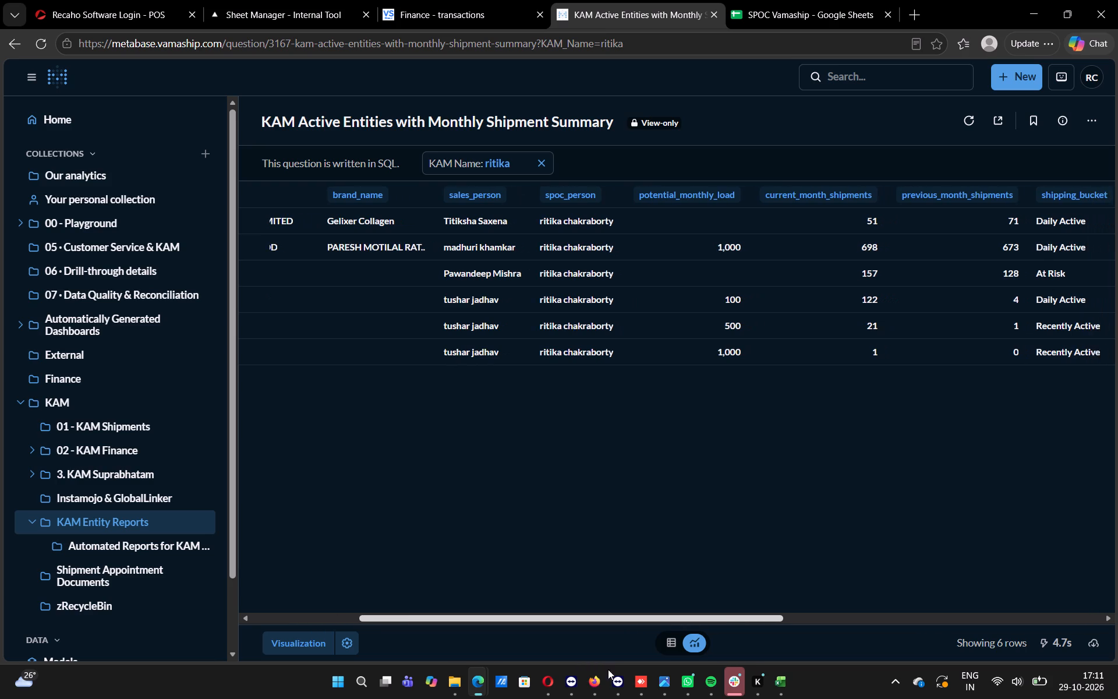
{"action": "left_click_drag", "start_coordinate": [608, 669], "coordinate": [550, 679]}
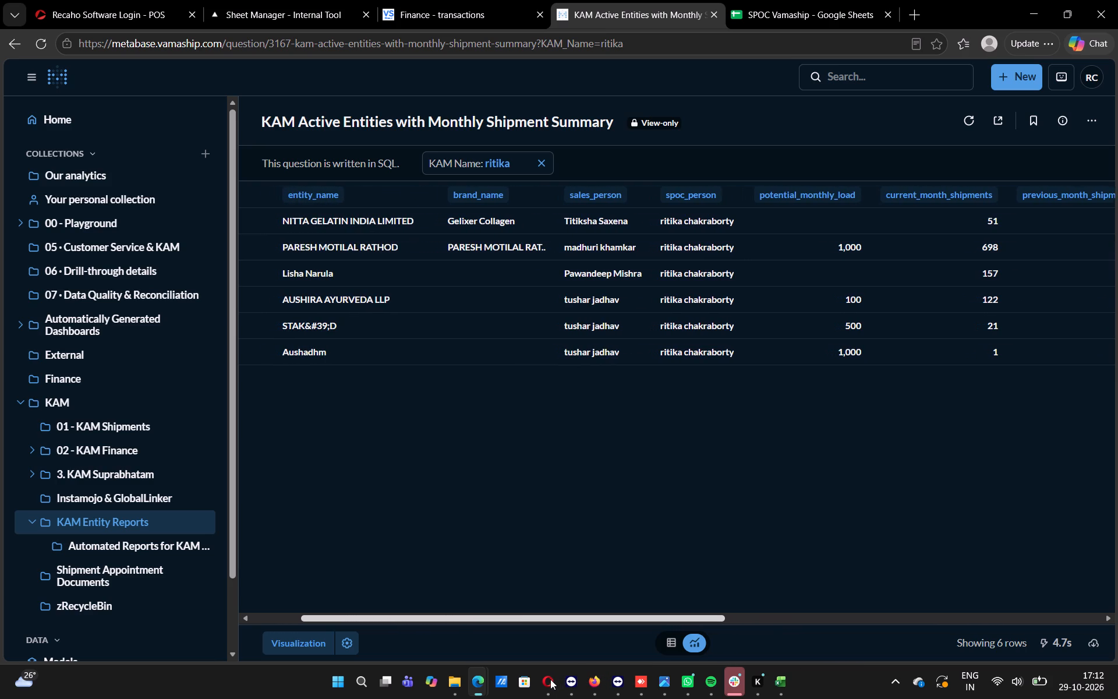
{"action": "left_click_drag", "start_coordinate": [550, 679], "coordinate": [549, 680]}
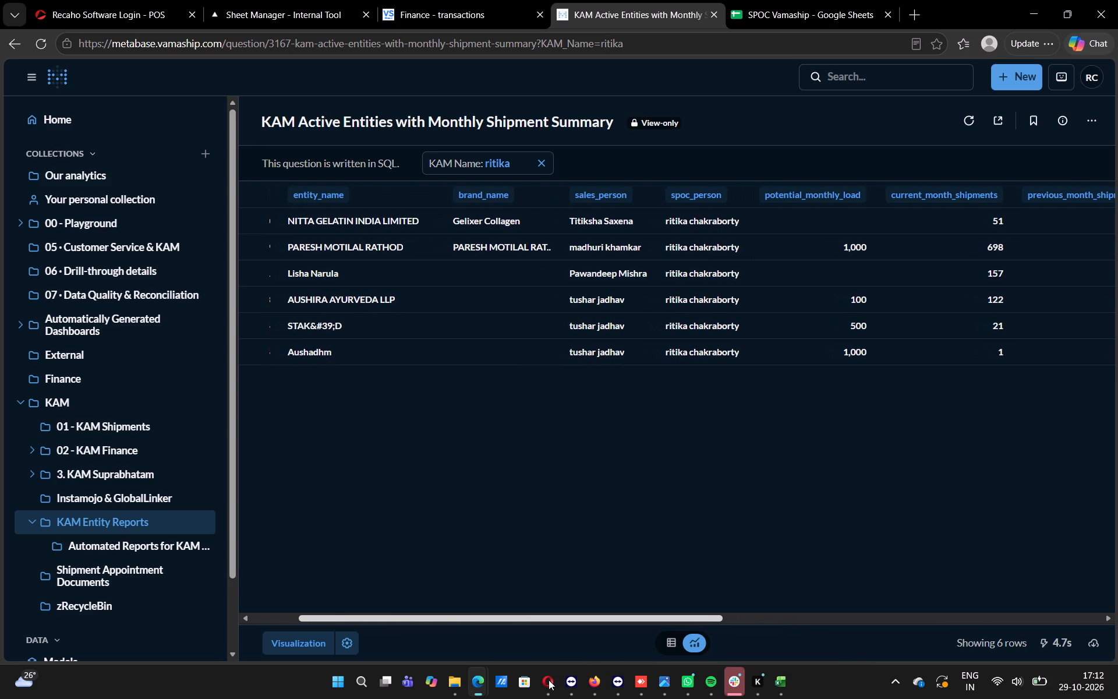
{"action": "left_click_drag", "start_coordinate": [549, 680], "coordinate": [595, 681]}
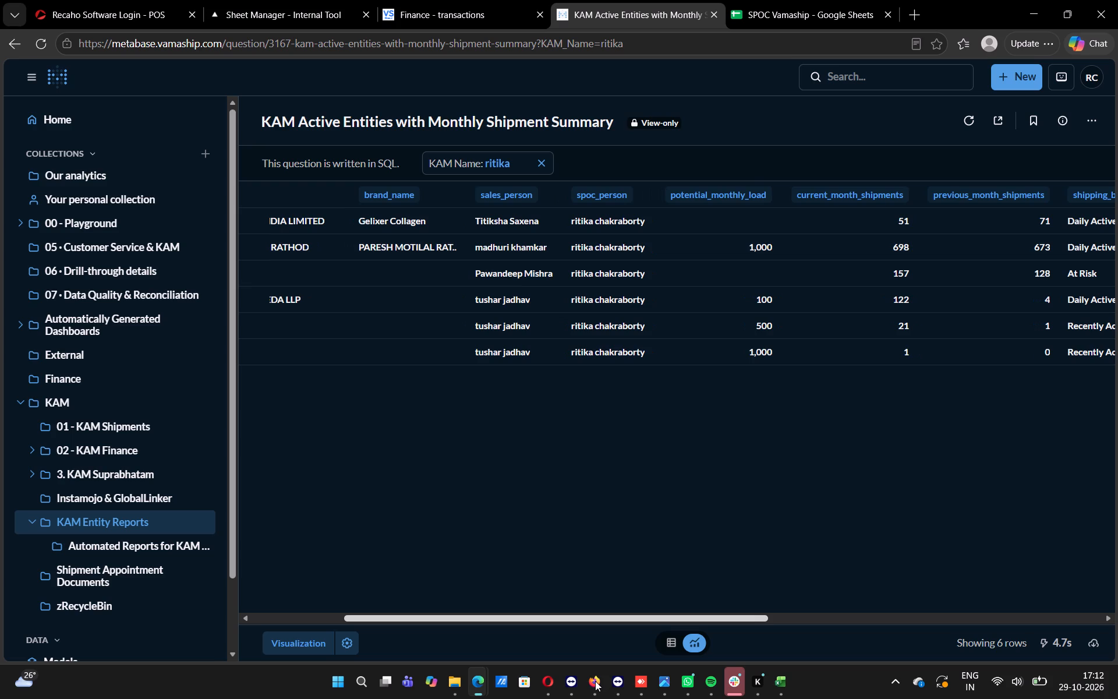
{"action": "left_click_drag", "start_coordinate": [595, 681], "coordinate": [591, 681]}
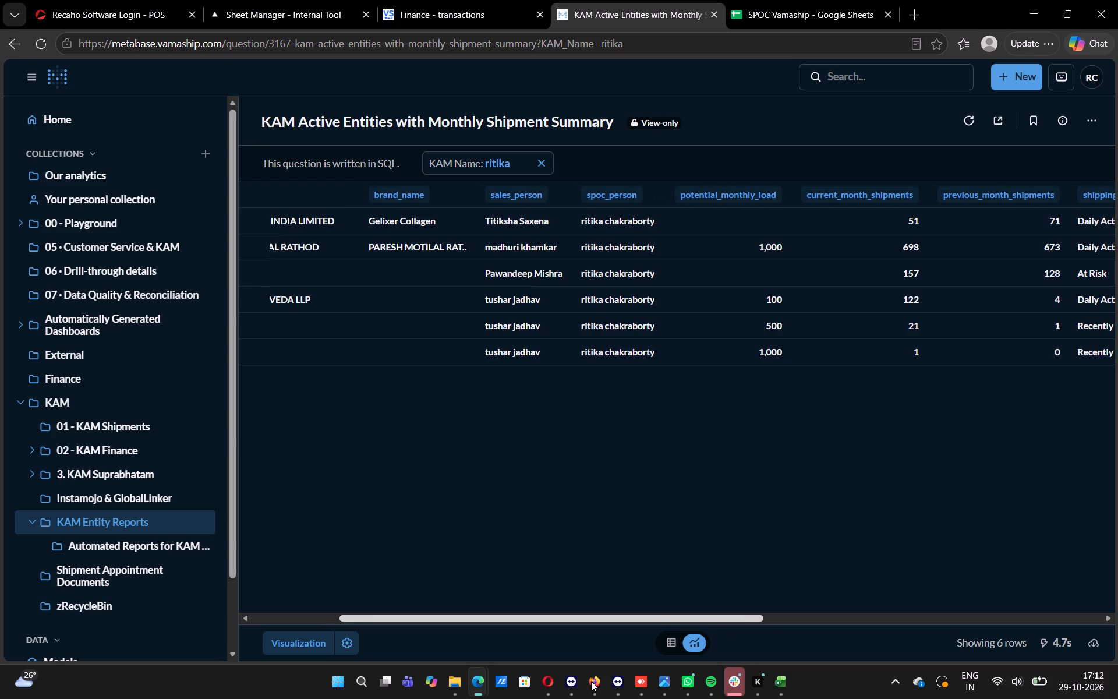
{"action": "left_click_drag", "start_coordinate": [591, 681], "coordinate": [563, 684]}
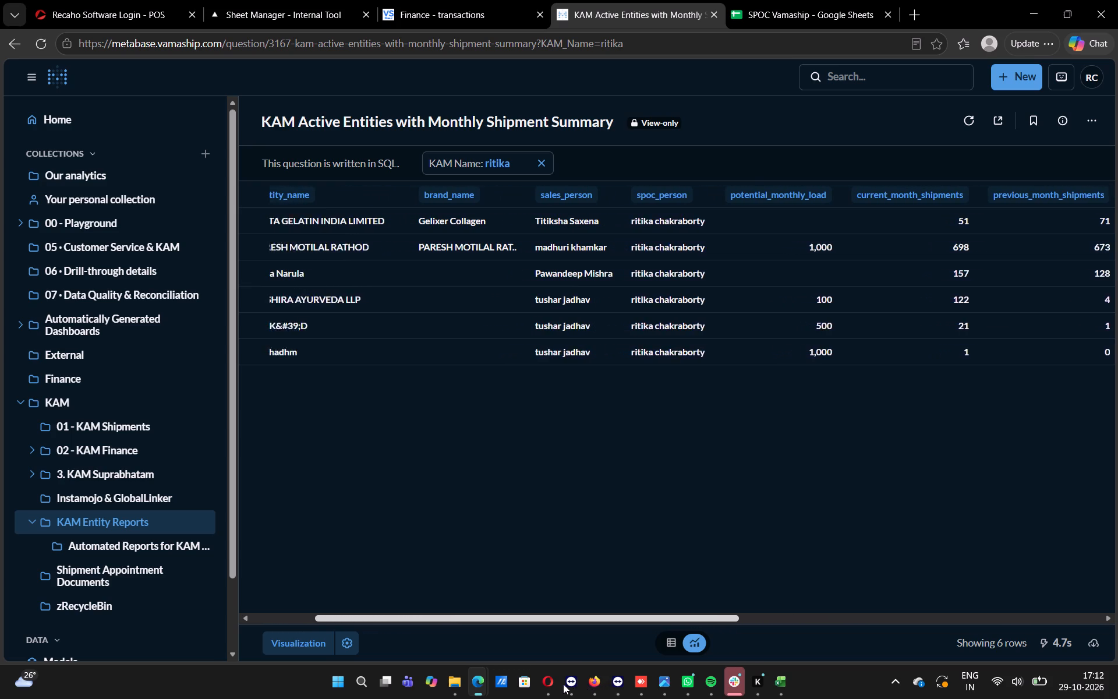
{"action": "left_click_drag", "start_coordinate": [563, 684], "coordinate": [531, 686]}
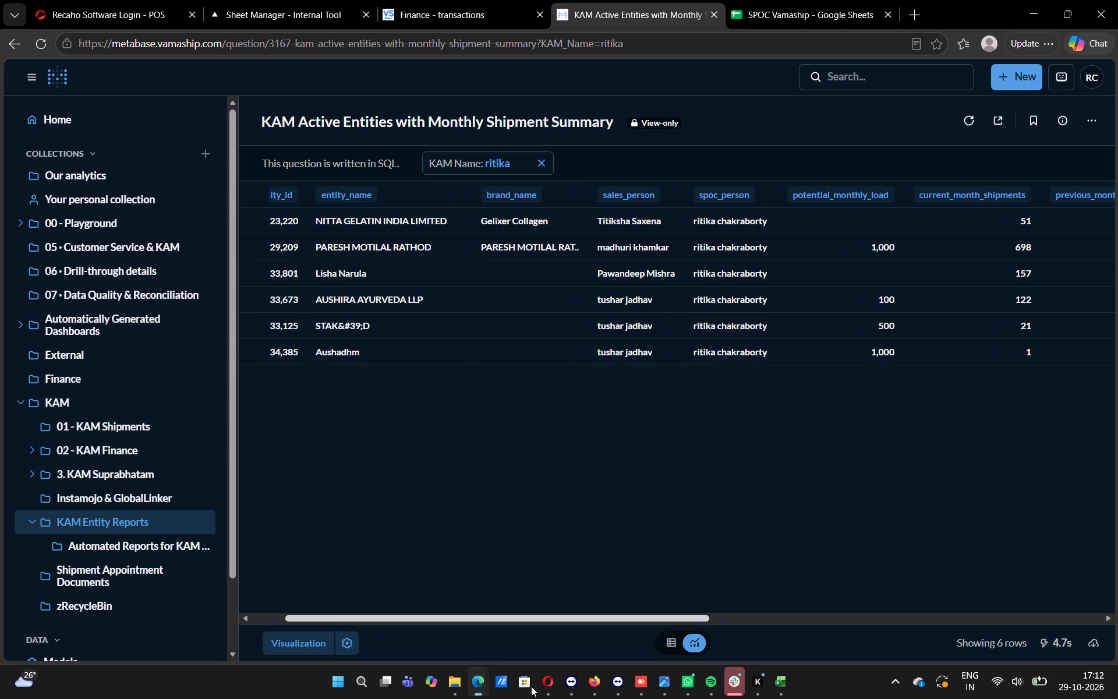
{"action": "left_click_drag", "start_coordinate": [531, 686], "coordinate": [530, 689]}
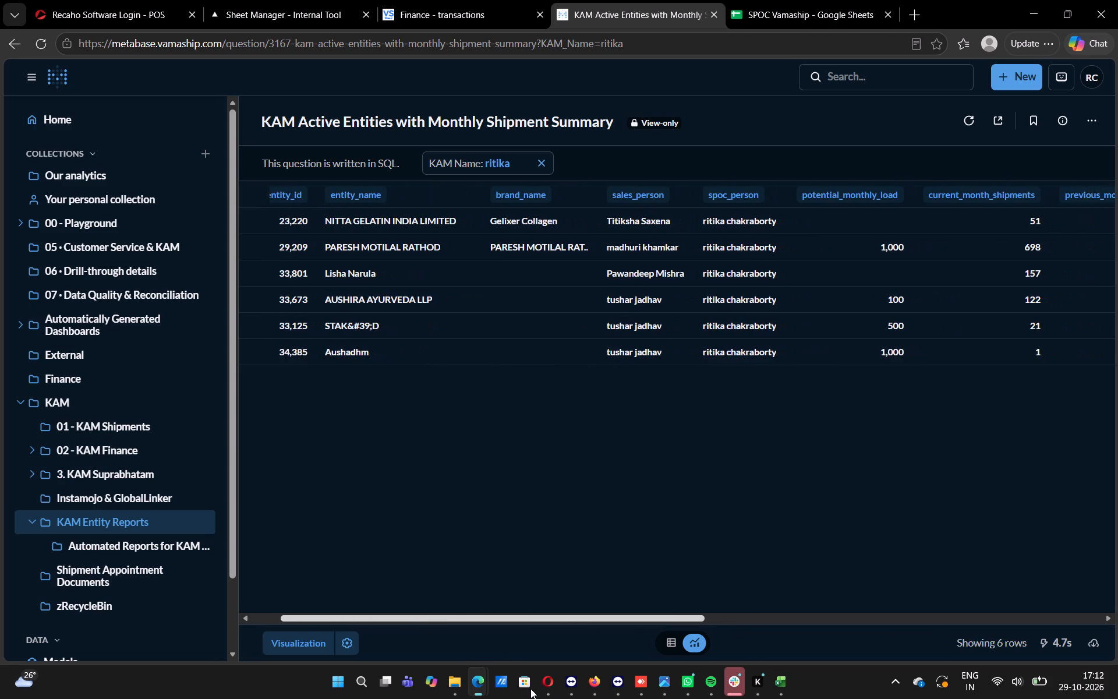
{"action": "left_click_drag", "start_coordinate": [530, 689], "coordinate": [509, 691]}
Compare the live clients listed in the SPOC Vamaship spreadsheet with the entity IDs in the KAM Active Entities report.
{"action": "left_click", "coordinate": [765, 0]}
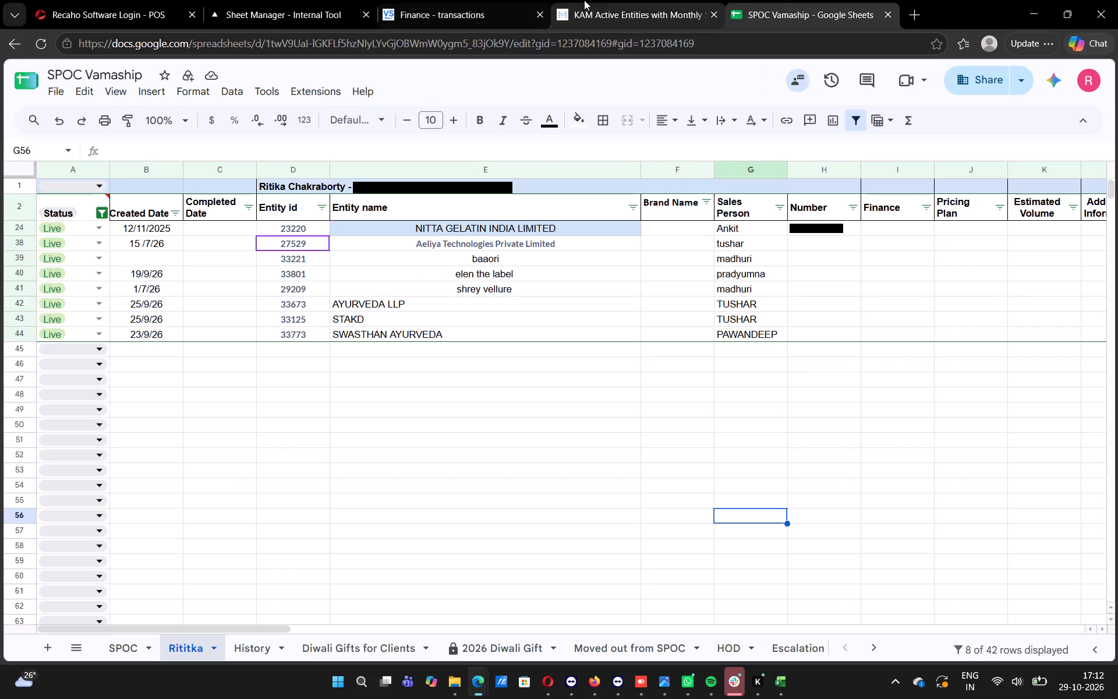
{"action": "left_click", "coordinate": [613, 0]}
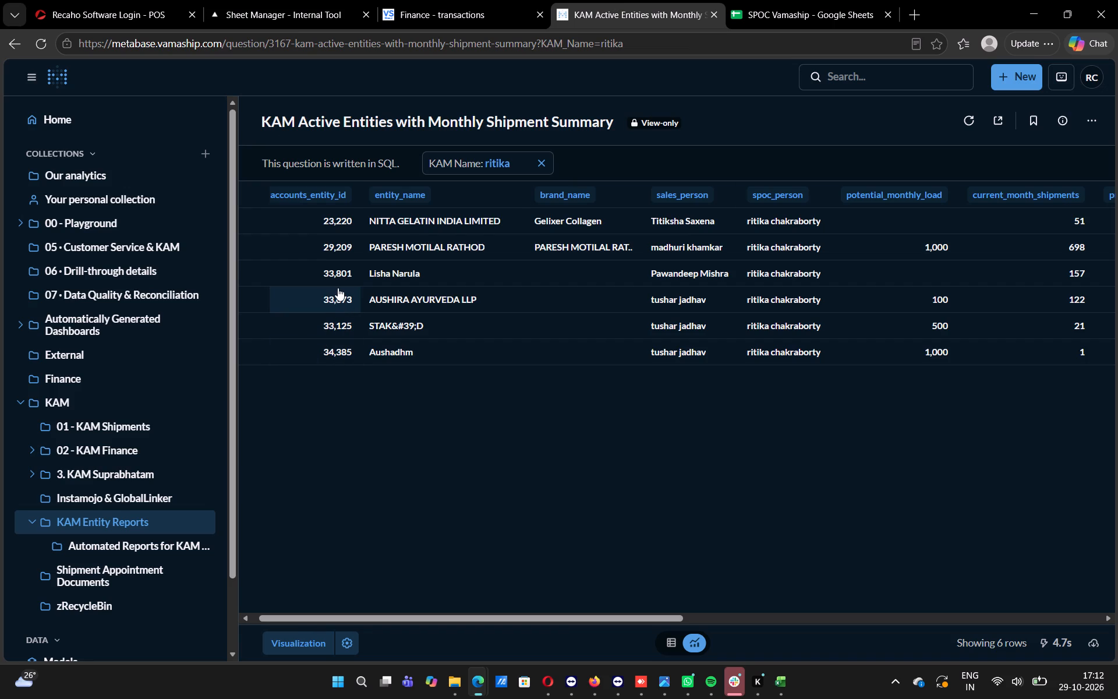
{"action": "left_click", "coordinate": [348, 242]}
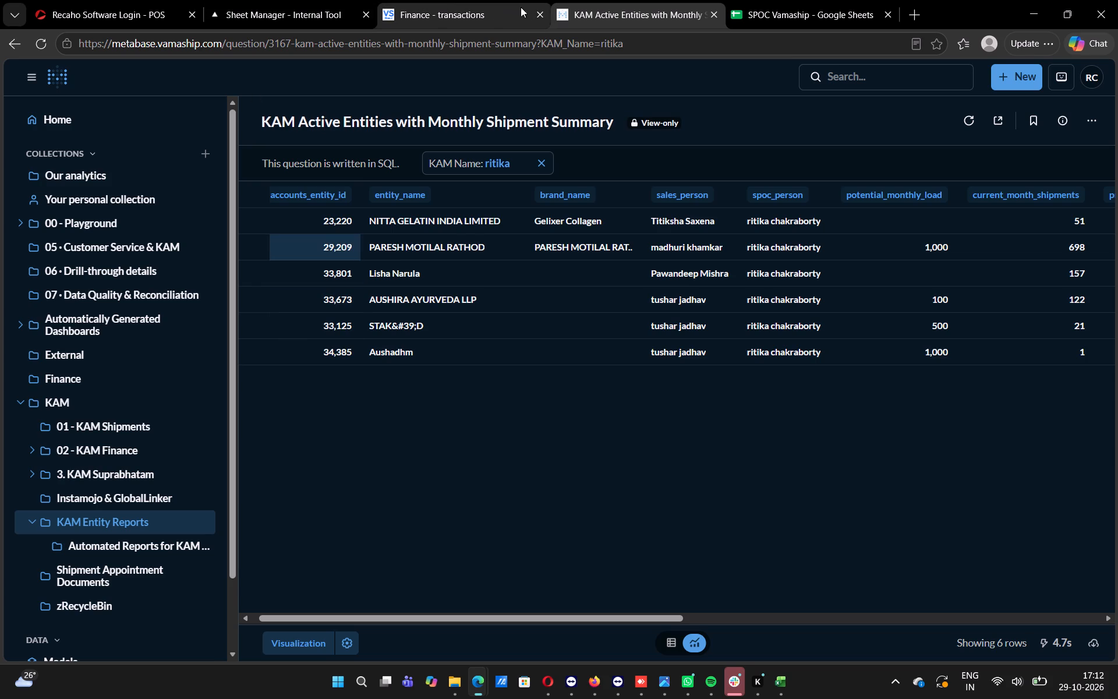
Close the Finance transactions page.
{"action": "left_click", "coordinate": [542, 13]}
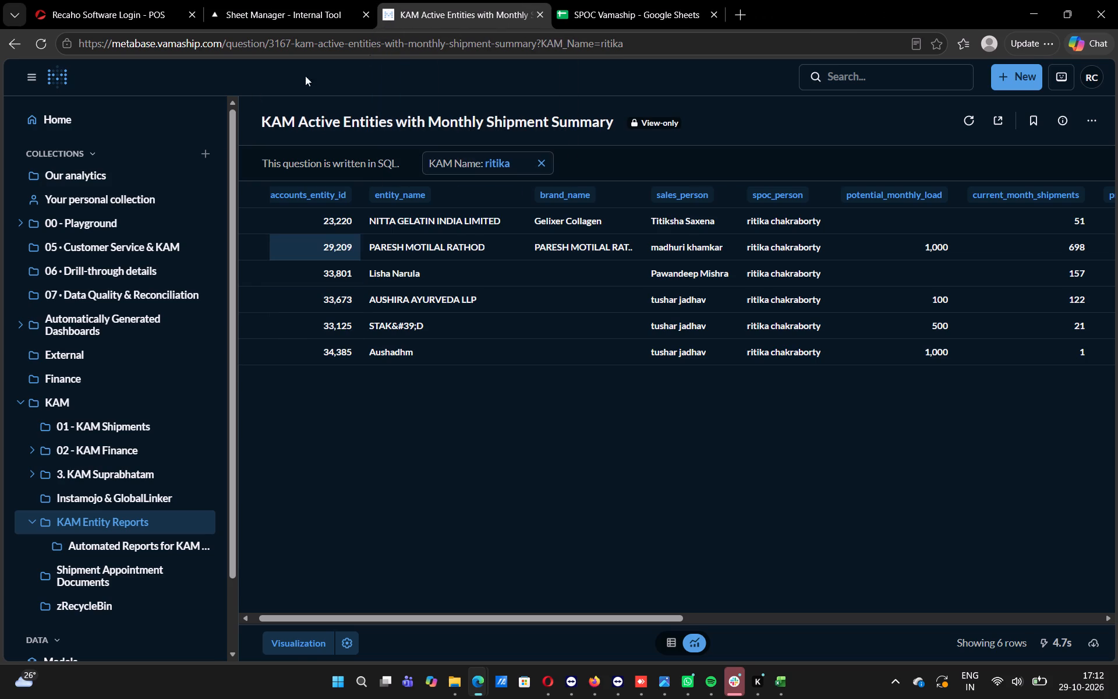
Open the browser tab options for the KAM Active Entities report and choose a command.
{"action": "right_click", "coordinate": [467, 11]}
{"action": "left_click", "coordinate": [530, 115]}
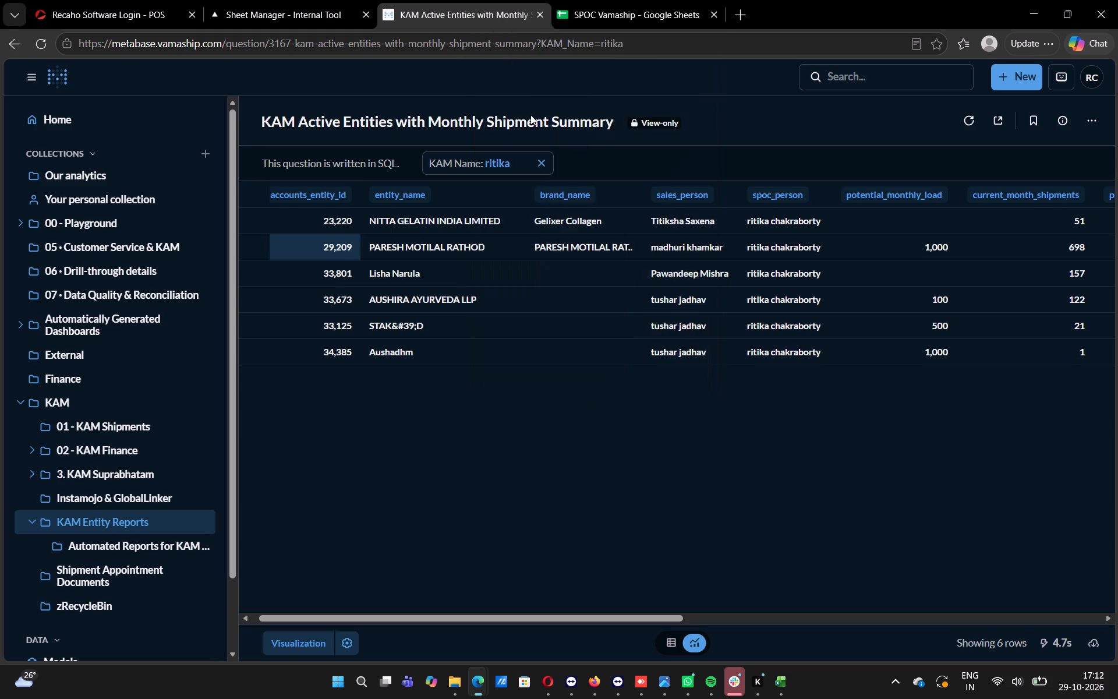
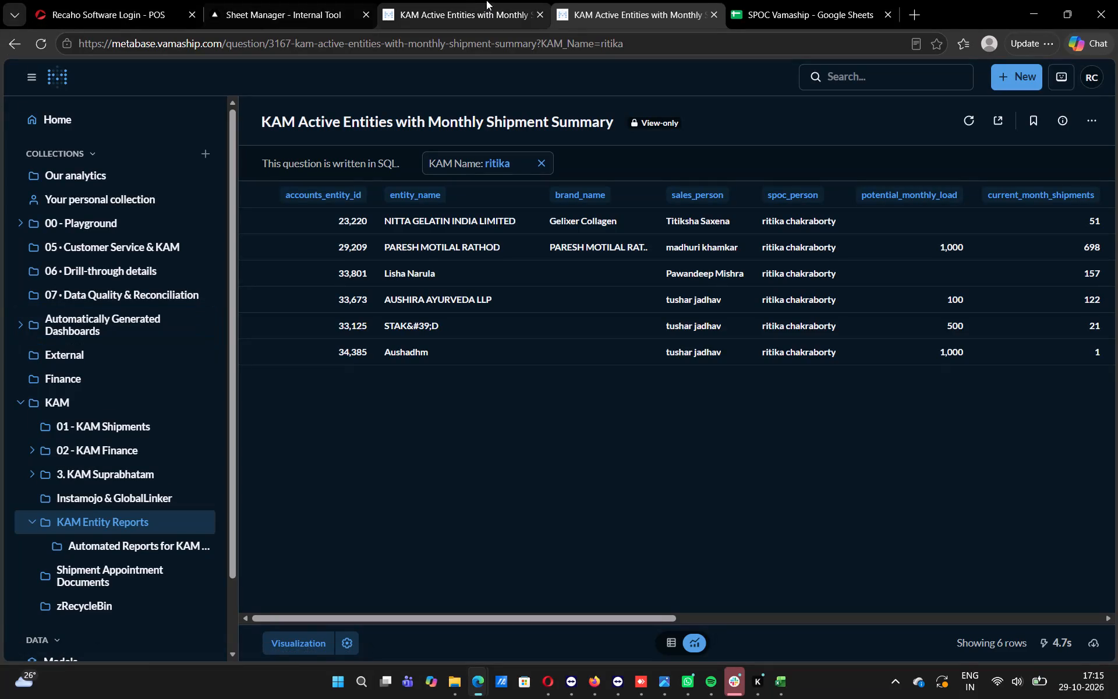
Switch to the first of the two open KAM Active Entities with Monthly Shipment Summary pages.
{"action": "left_click", "coordinate": [499, 0]}
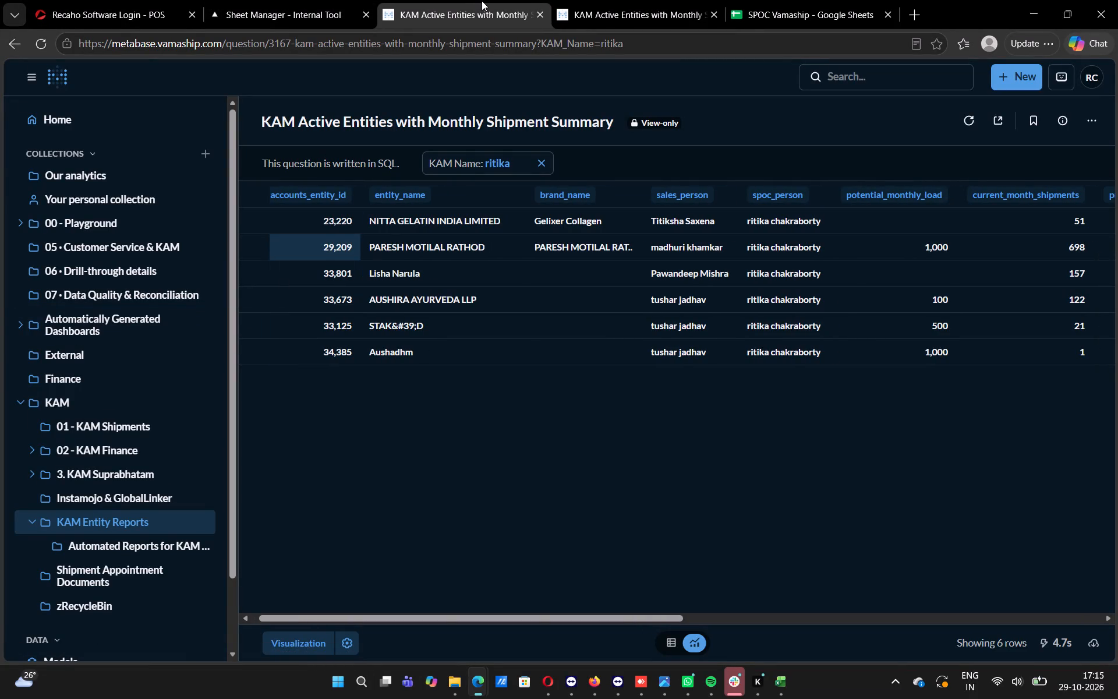
{"action": "left_click", "coordinate": [482, 1]}
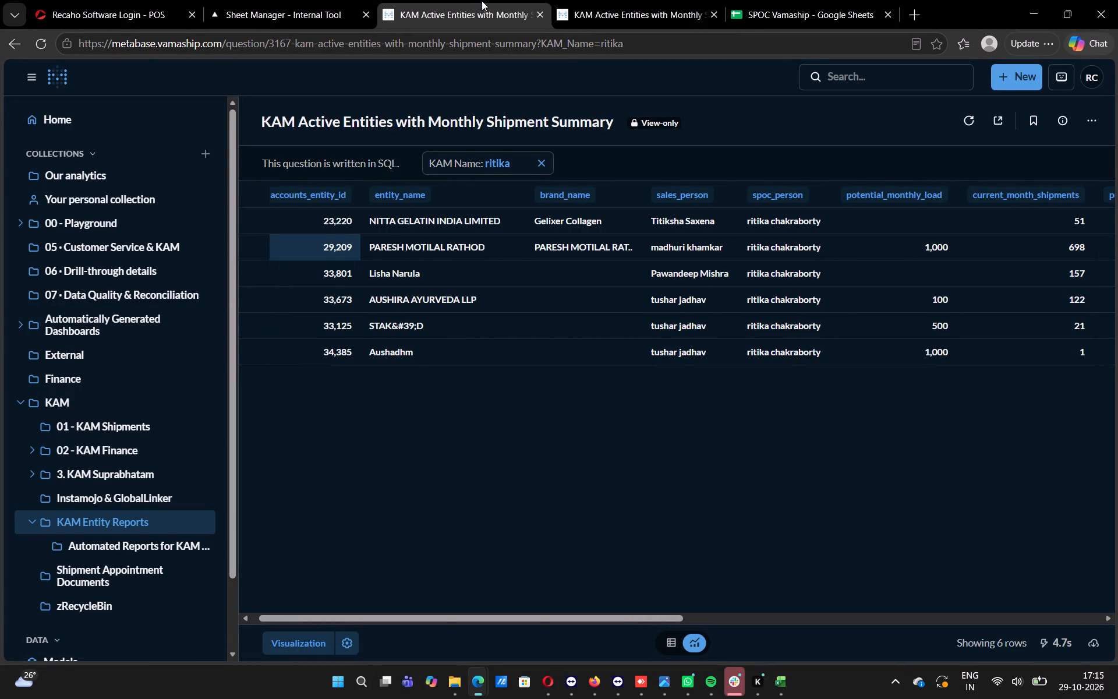
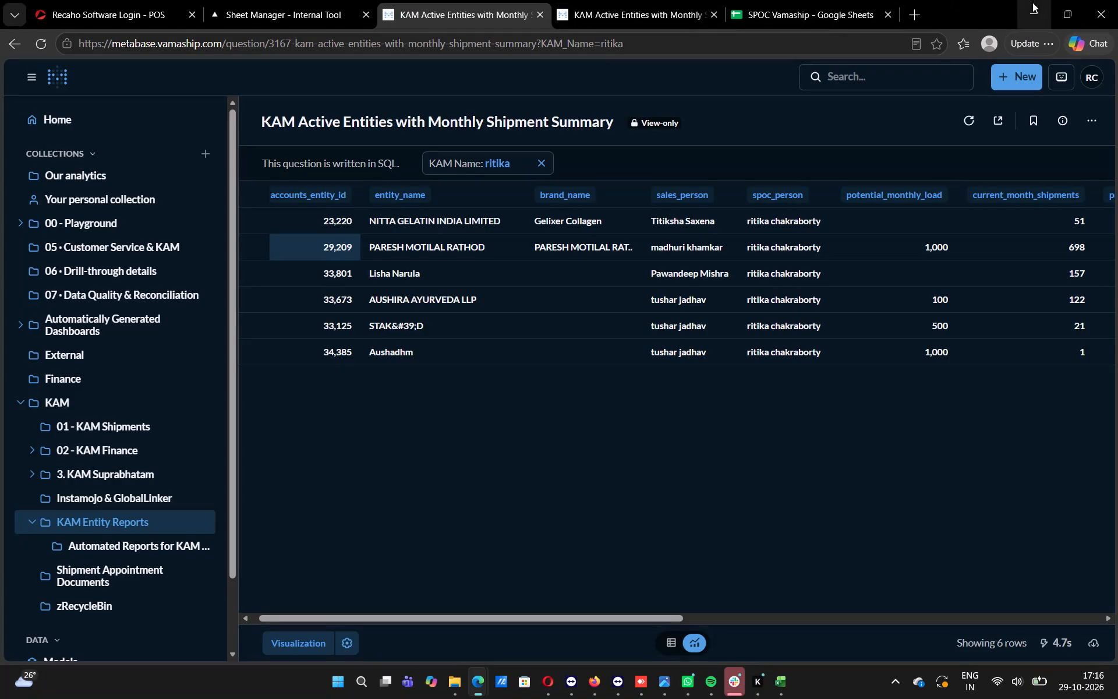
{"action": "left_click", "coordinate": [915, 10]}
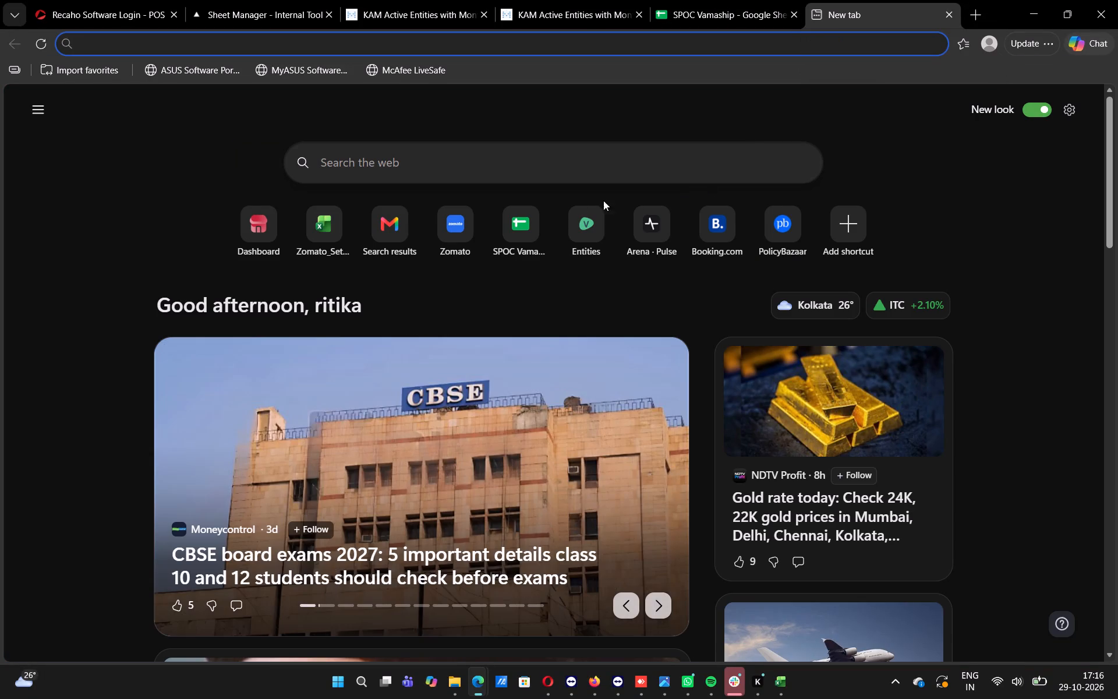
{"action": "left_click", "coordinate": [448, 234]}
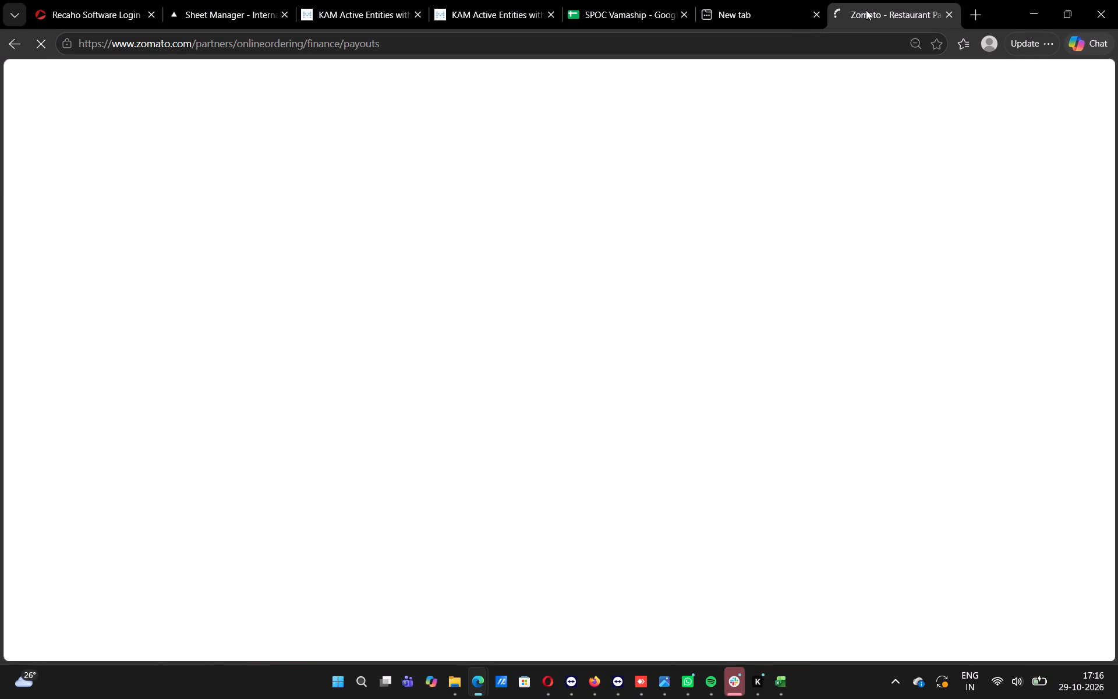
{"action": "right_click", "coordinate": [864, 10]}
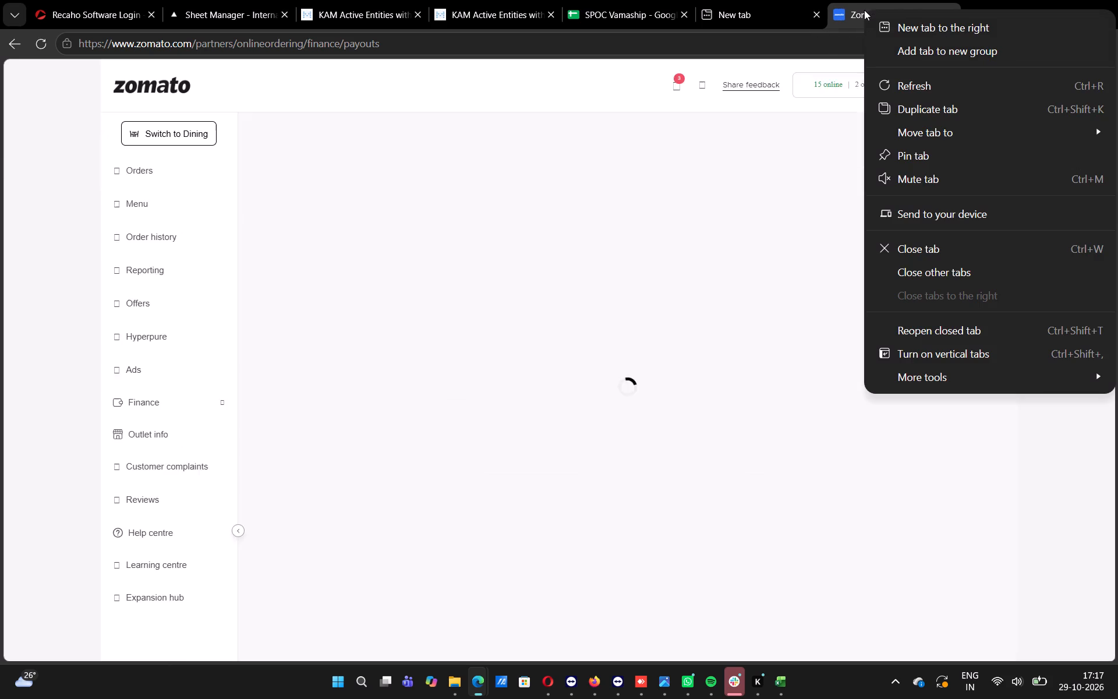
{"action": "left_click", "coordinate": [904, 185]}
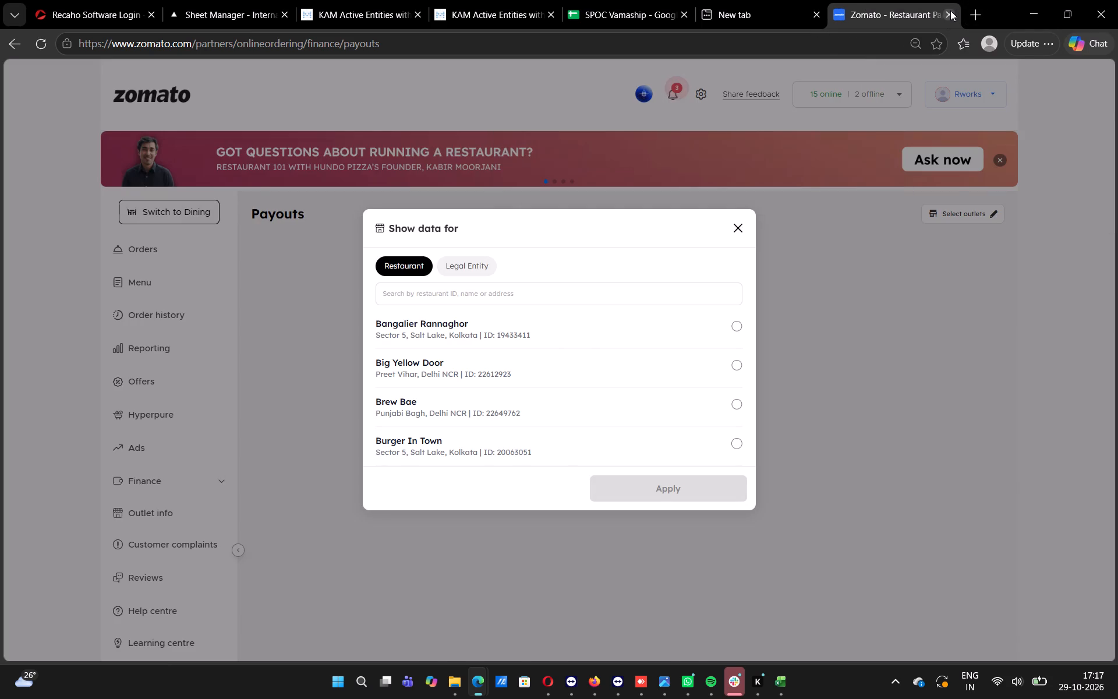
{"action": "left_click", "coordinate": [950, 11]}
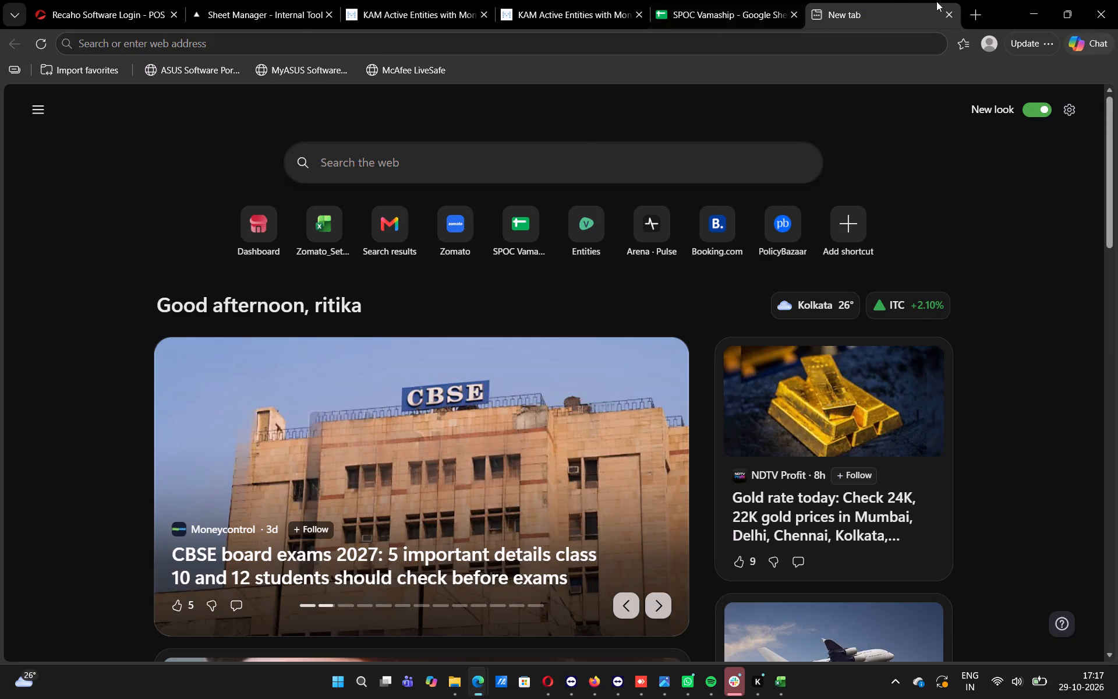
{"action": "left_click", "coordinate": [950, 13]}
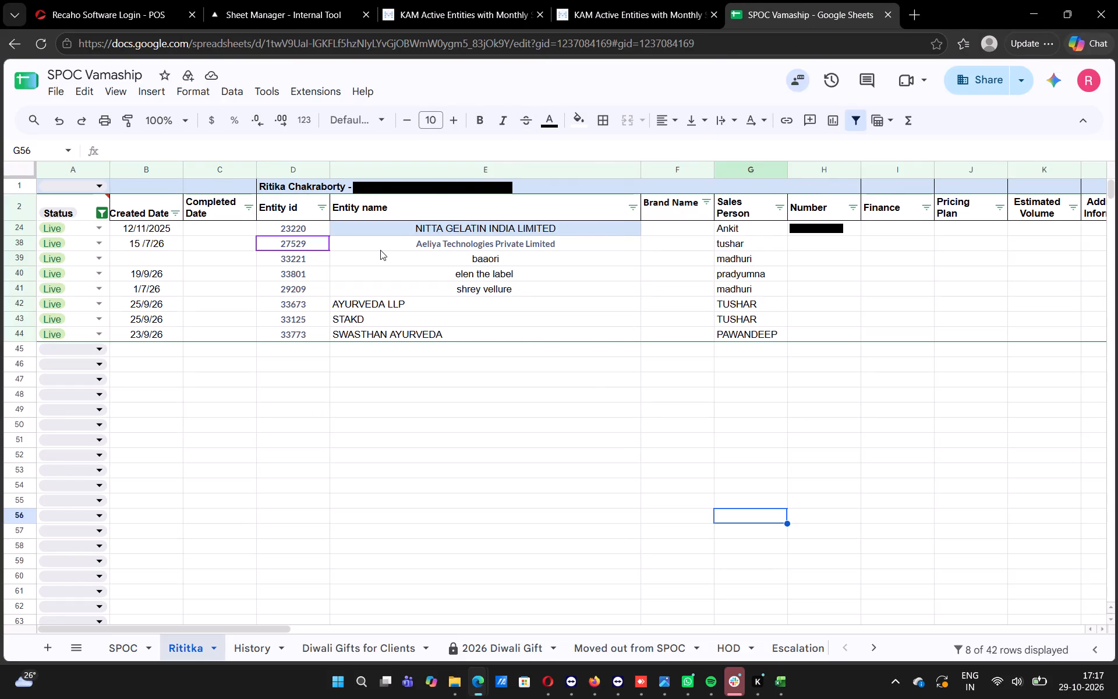
Examine the client entries listed under each account manager on the SPOC sheet of the SPOC Vamaship spreadsheet.
{"action": "left_click", "coordinate": [118, 651]}
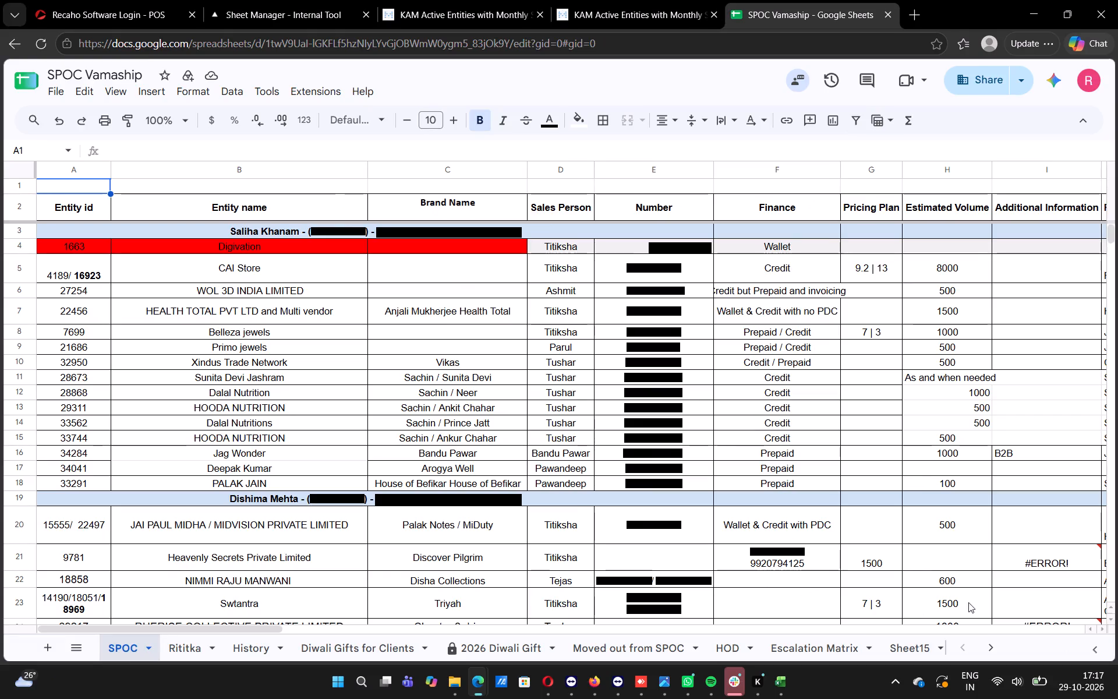
{"action": "left_click", "coordinate": [1109, 619]}
{"action": "double_click", "coordinate": [1109, 619]}
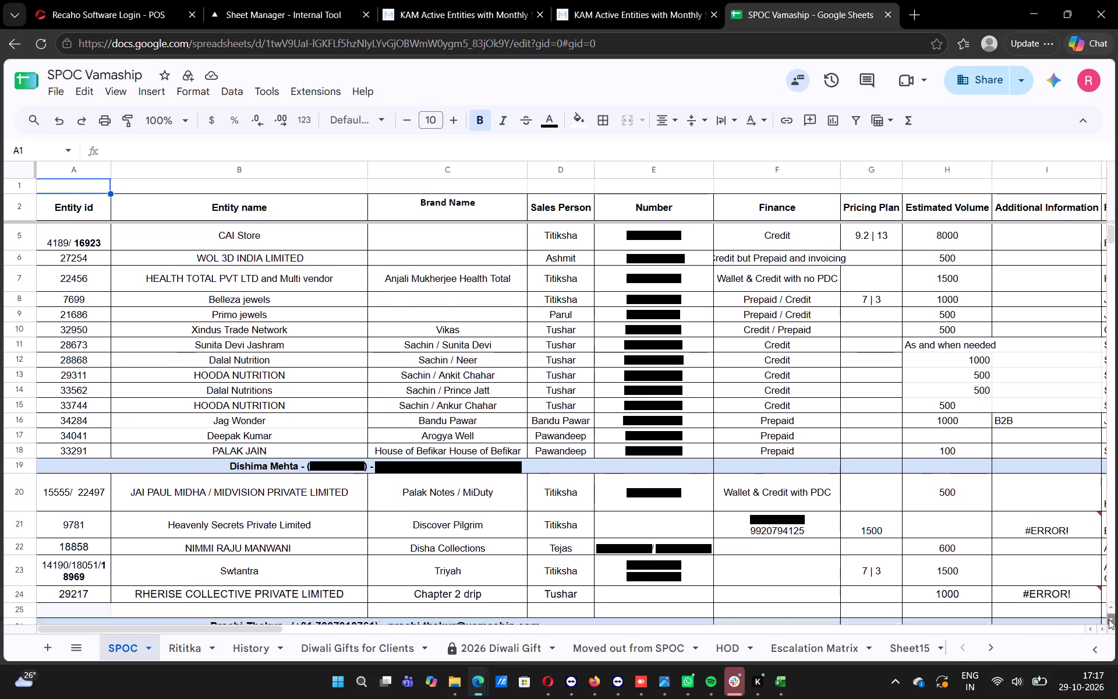
{"action": "triple_click", "coordinate": [1109, 619]}
{"action": "triple_click", "coordinate": [1109, 619]}
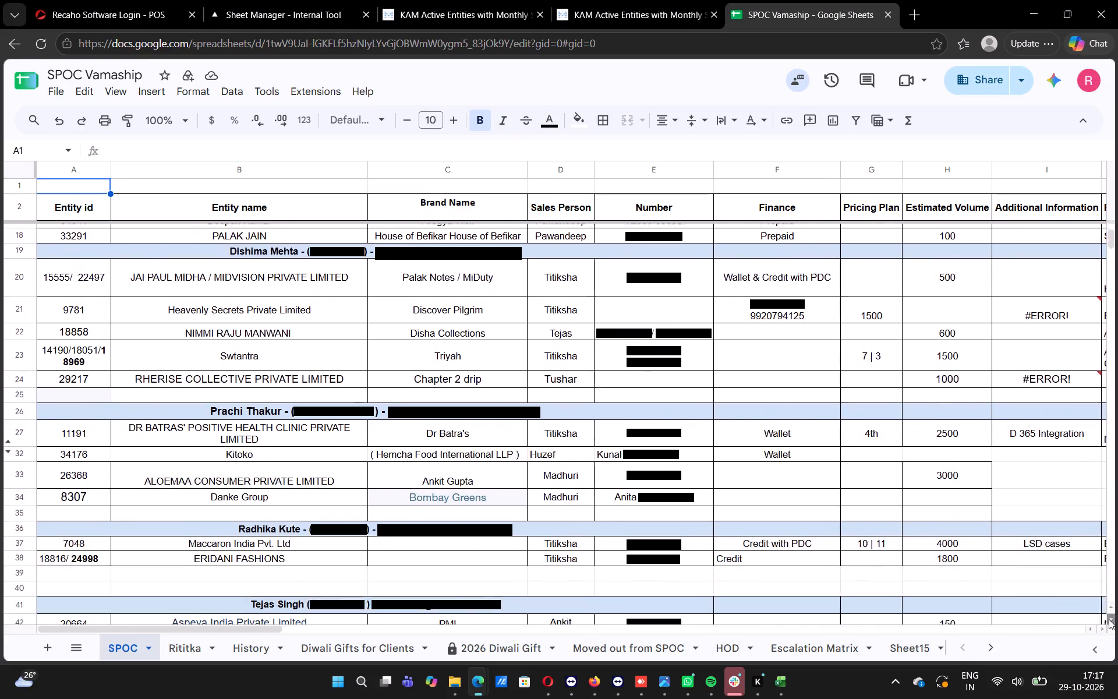
{"action": "triple_click", "coordinate": [1109, 619]}
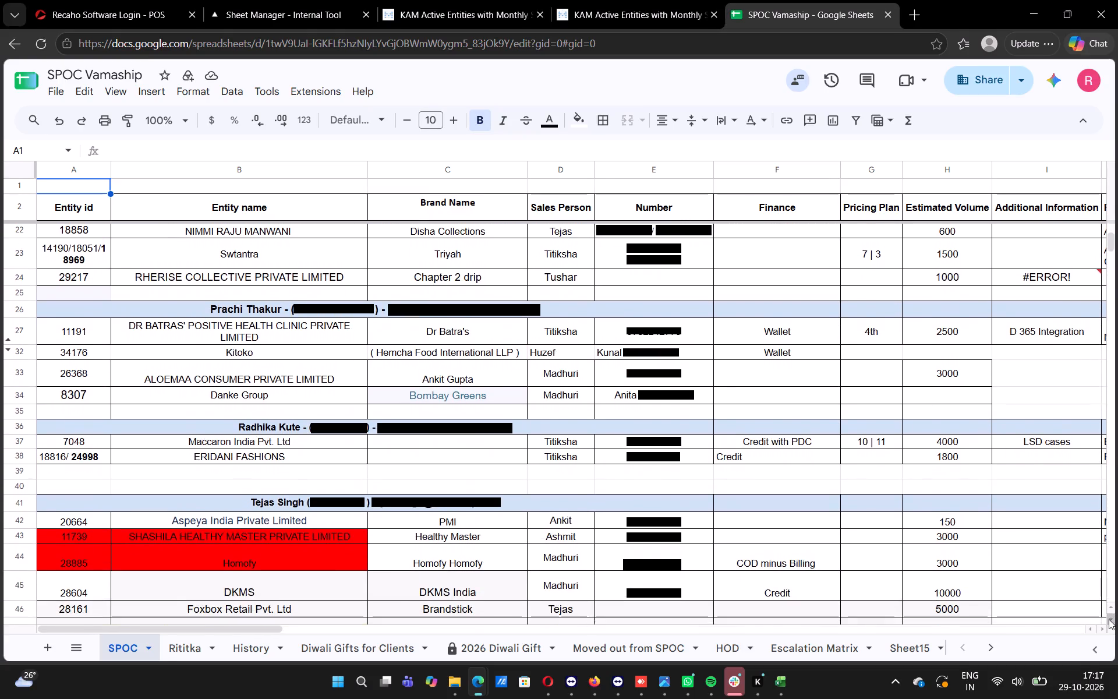
{"action": "left_click", "coordinate": [1109, 619]}
{"action": "double_click", "coordinate": [1109, 619]}
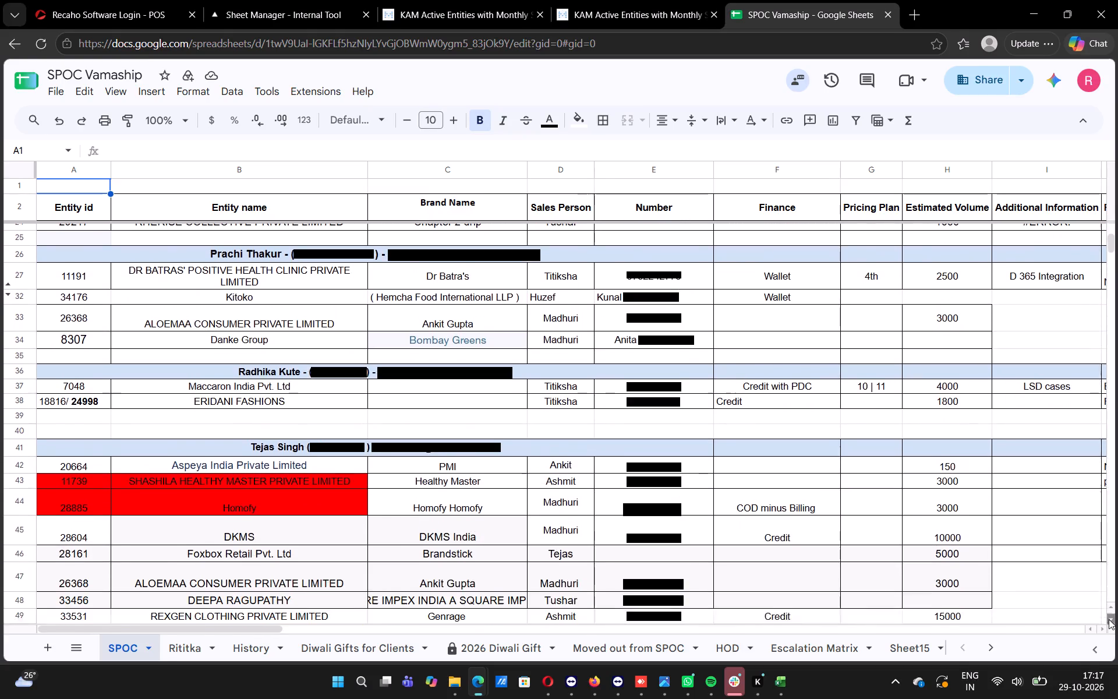
{"action": "double_click", "coordinate": [1109, 619]}
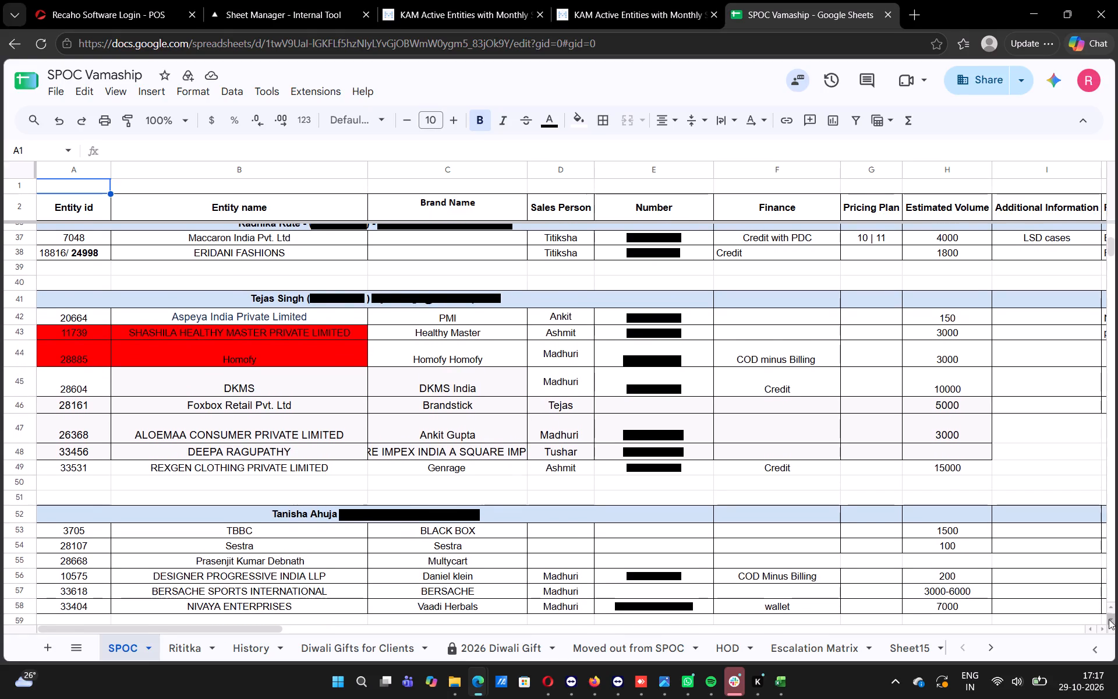
{"action": "left_click", "coordinate": [1109, 619]}
{"action": "left_click", "coordinate": [1109, 619]}
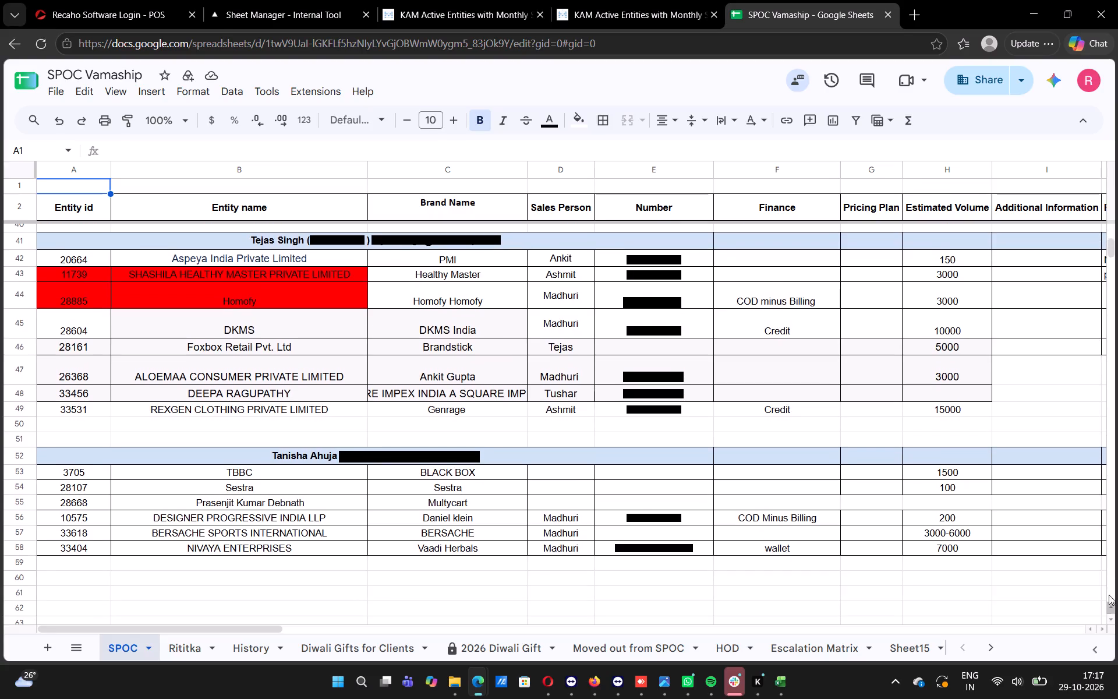
{"action": "left_click", "coordinate": [1112, 607]}
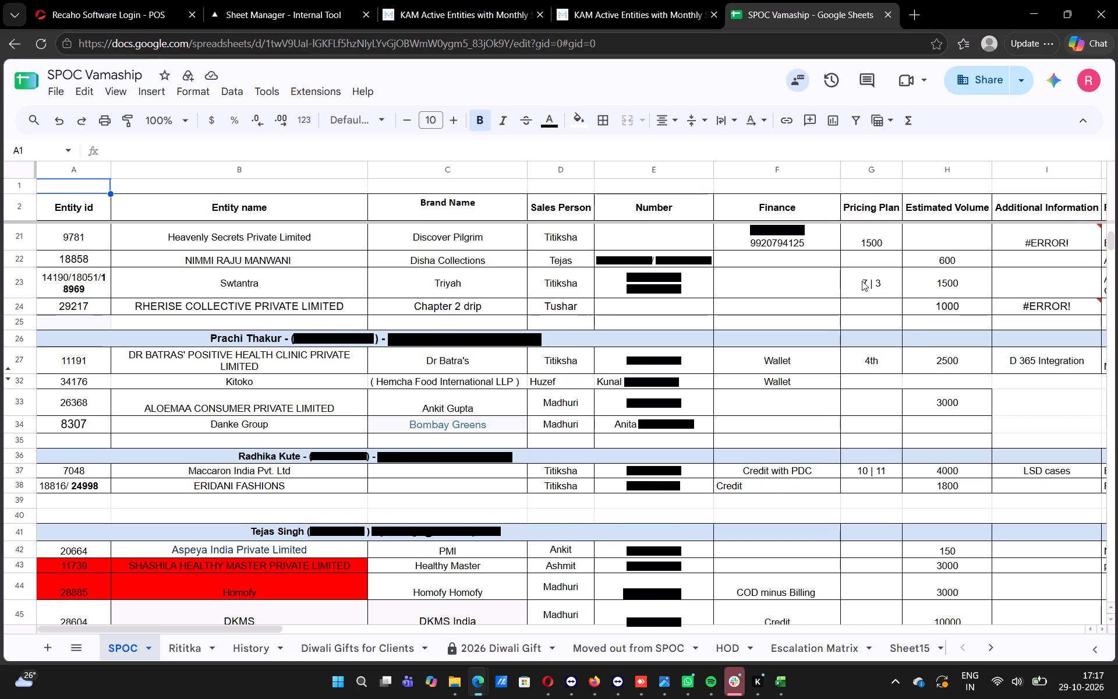
In the first KAM Active Entities report page, change the KAM Name filter to PRACHI and run the report.
{"action": "left_click", "coordinate": [439, 0]}
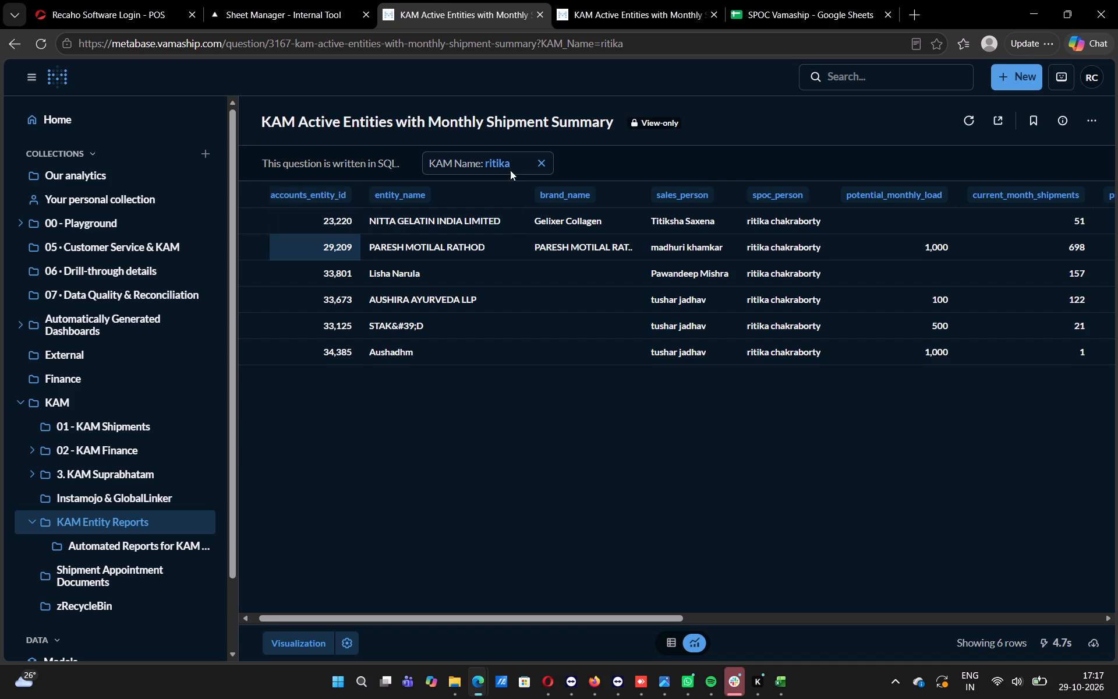
{"action": "left_click", "coordinate": [517, 161]}
{"action": "key", "text": "BackSpace"}
{"action": "key", "text": "BackSpace"}
{"action": "key", "text": "BackSpace"}
{"action": "key", "text": "BackSpace"}
{"action": "key", "text": "BackSpace"}
{"action": "key", "text": "BackSpace"}
{"action": "key", "text": "BackSpace"}
{"action": "key", "text": "BackSpace"}
{"action": "key", "text": "BackSpace"}
{"action": "key", "text": "BackSpace"}
{"action": "key", "text": "BackSpace"}
{"action": "key", "text": "BackSpace"}
{"action": "key", "text": "BackSpace"}
{"action": "key", "text": "BackSpace"}
{"action": "key", "text": "BackSpace"}
{"action": "key", "text": "BackSpace"}
{"action": "key", "text": "BackSpace"}
{"action": "key", "text": "BackSpace"}
{"action": "key", "text": "BackSpace"}
{"action": "key", "text": "BackSpace"}
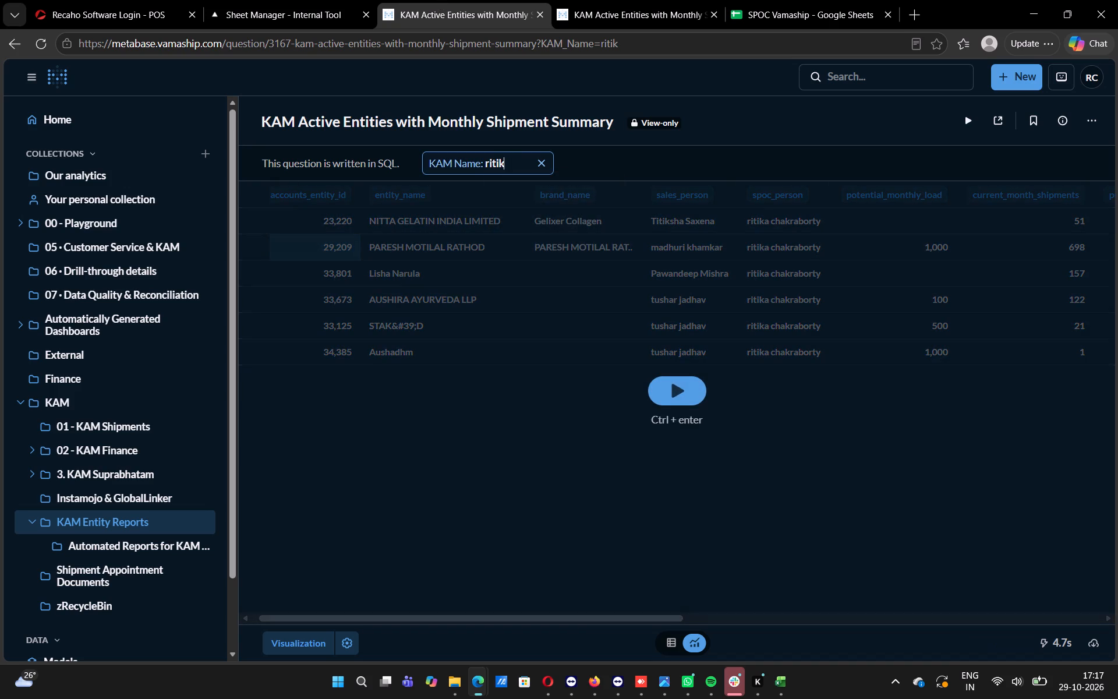
{"action": "type", "text": "PRACHI"}
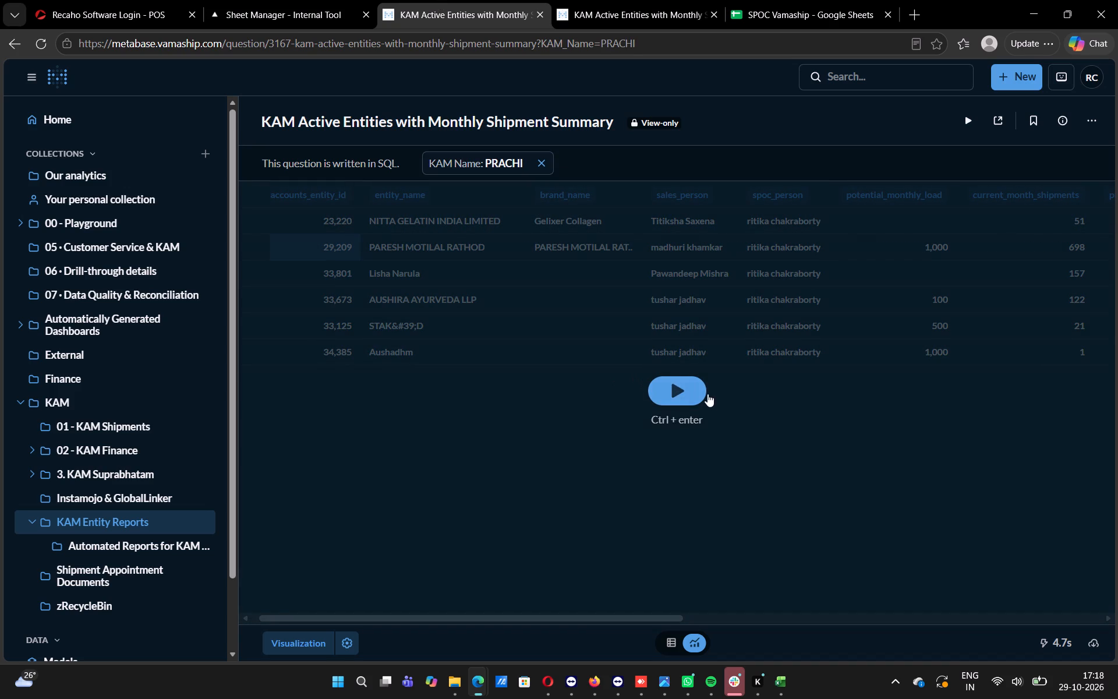
{"action": "left_click", "coordinate": [685, 394]}
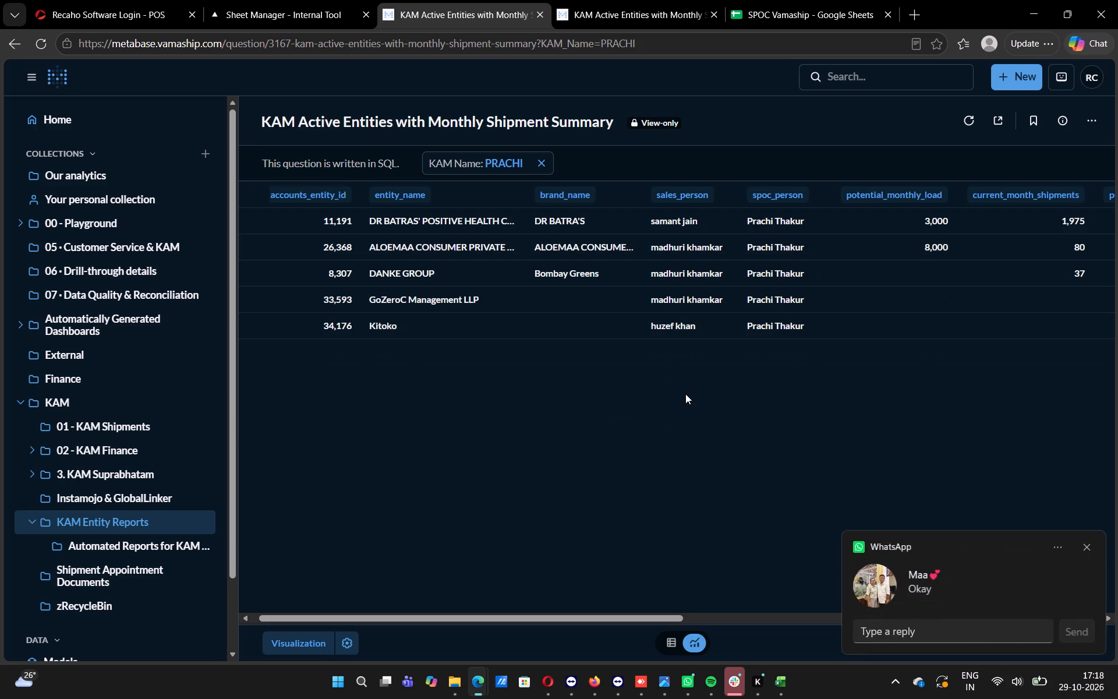
Compare the PRACHI report with the ritika report open on the second KAM Active Entities page.
{"action": "left_click", "coordinate": [681, 0]}
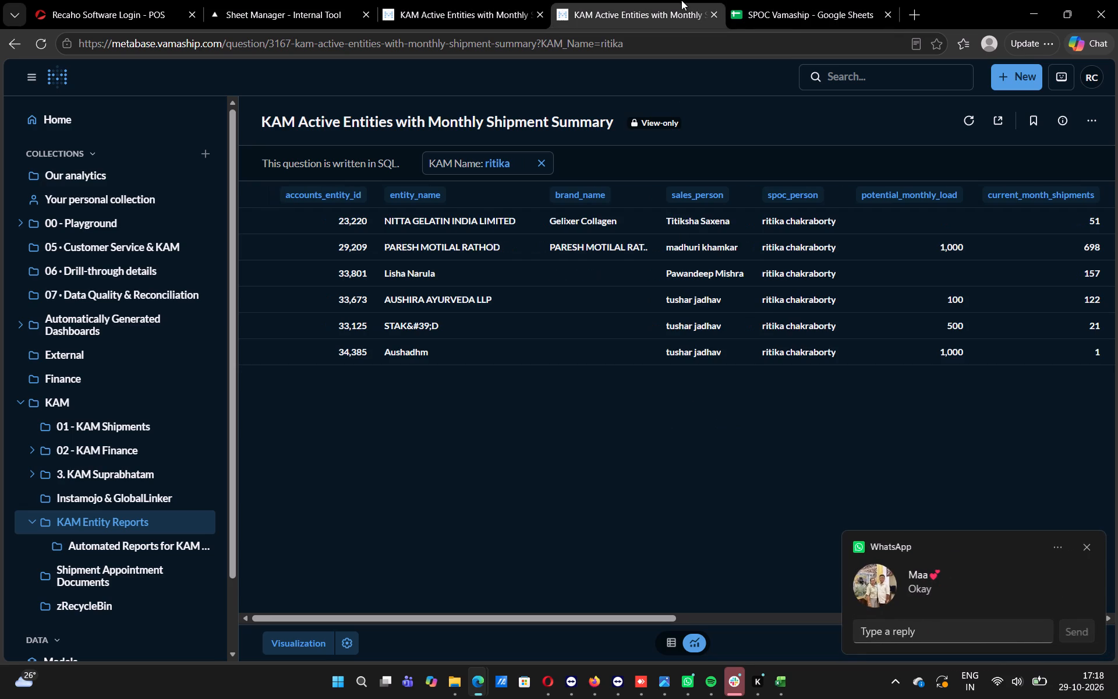
{"action": "left_click", "coordinate": [465, 6]}
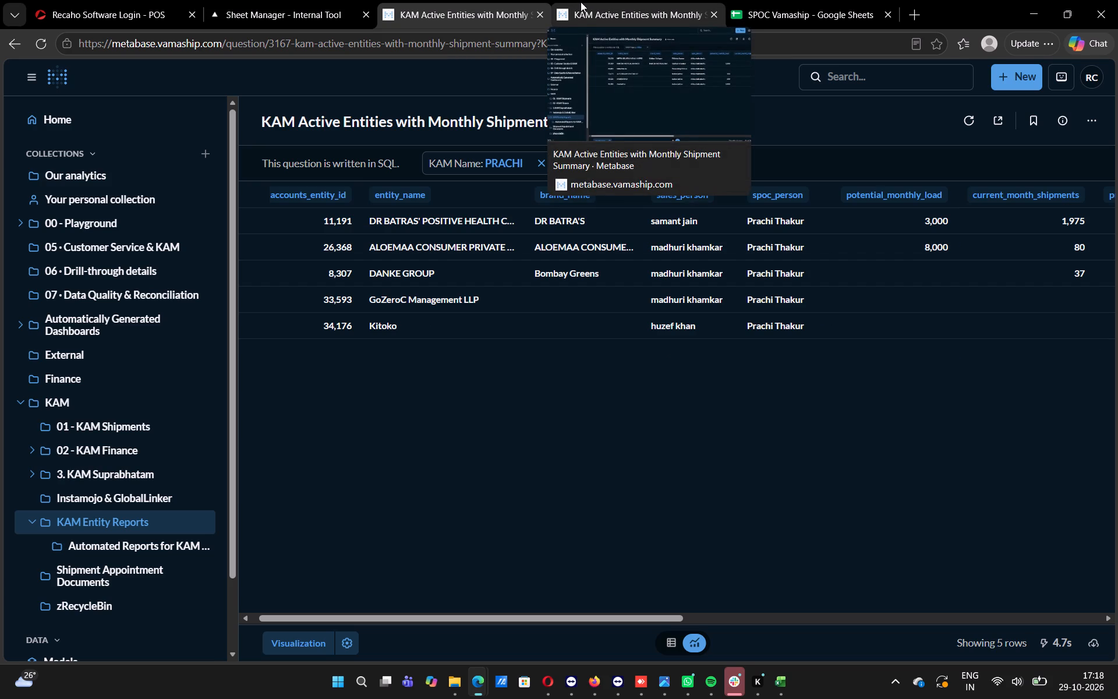
{"action": "left_click", "coordinate": [581, 2]}
{"action": "left_click", "coordinate": [458, 6]}
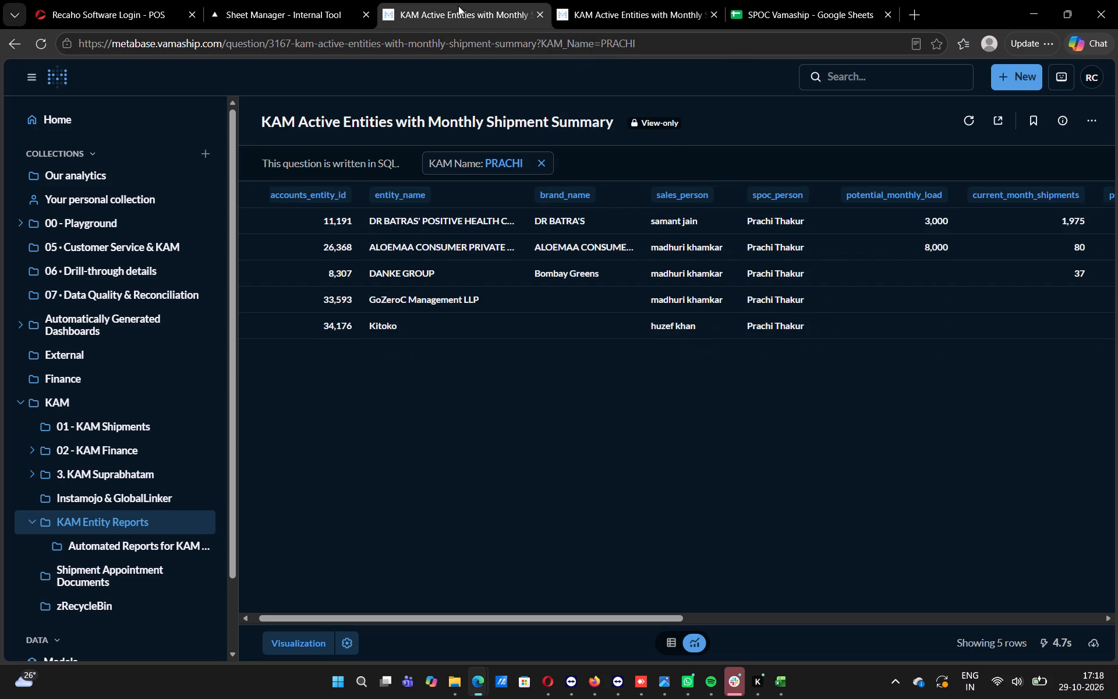
Set the first report's KAM Name filter to RITIKA, run it and review the monthly shipment columns.
{"action": "left_click", "coordinate": [543, 160]}
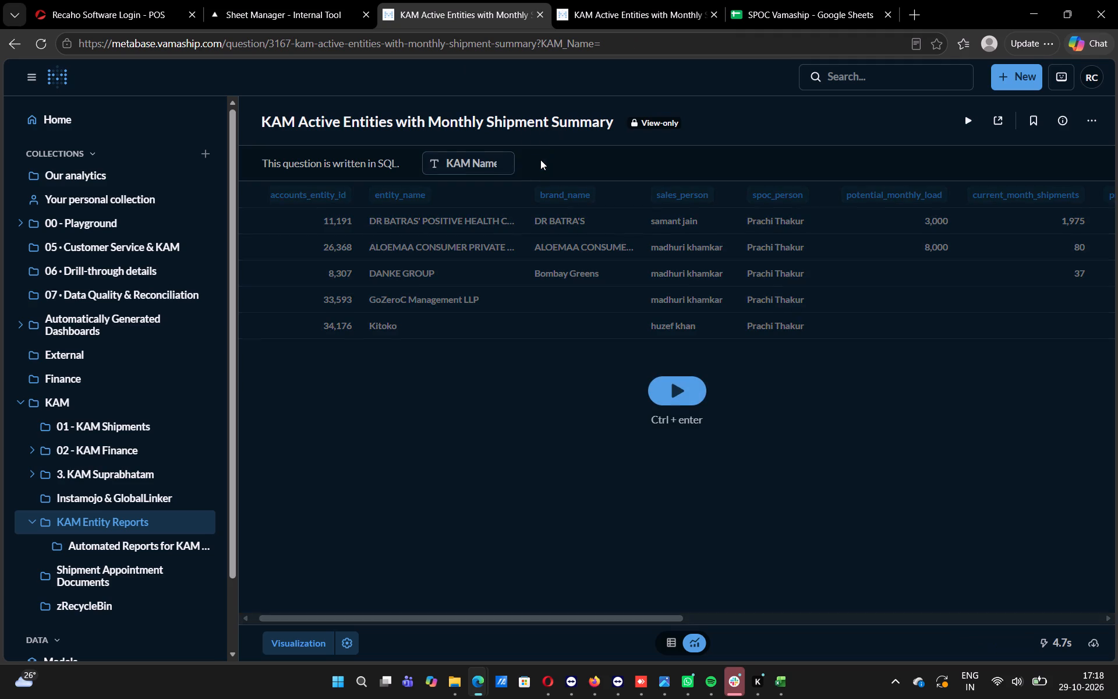
{"action": "left_click", "coordinate": [473, 161]}
{"action": "type", "text": "RITIKA"}
{"action": "left_click", "coordinate": [678, 397]}
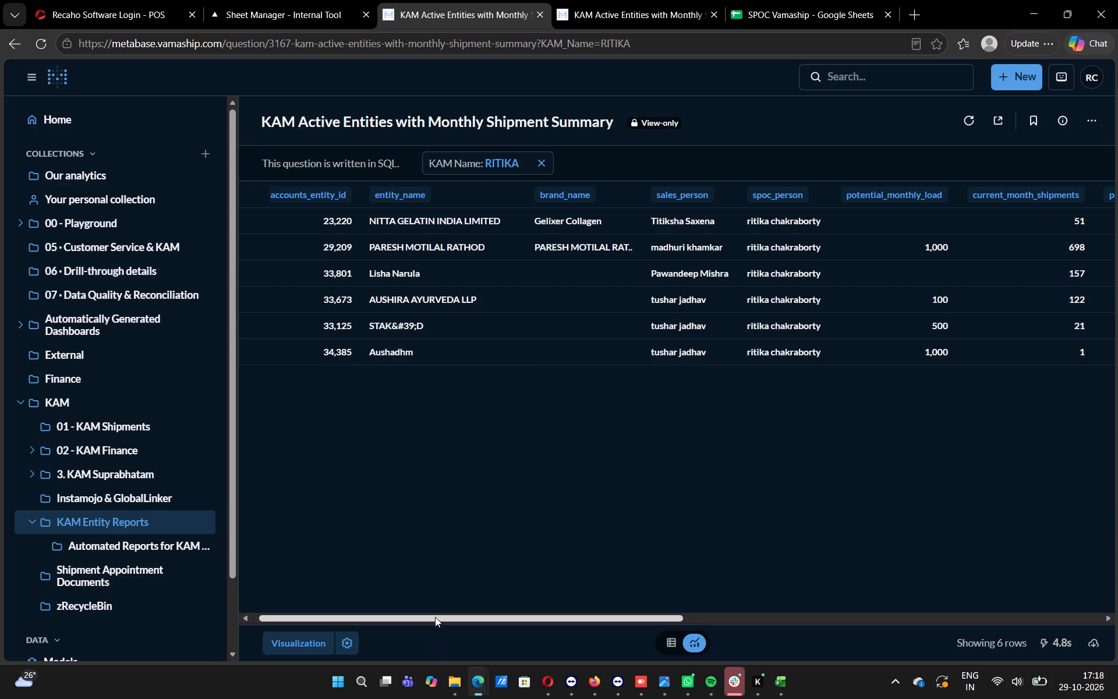
{"action": "left_click_drag", "start_coordinate": [435, 617], "coordinate": [557, 628]}
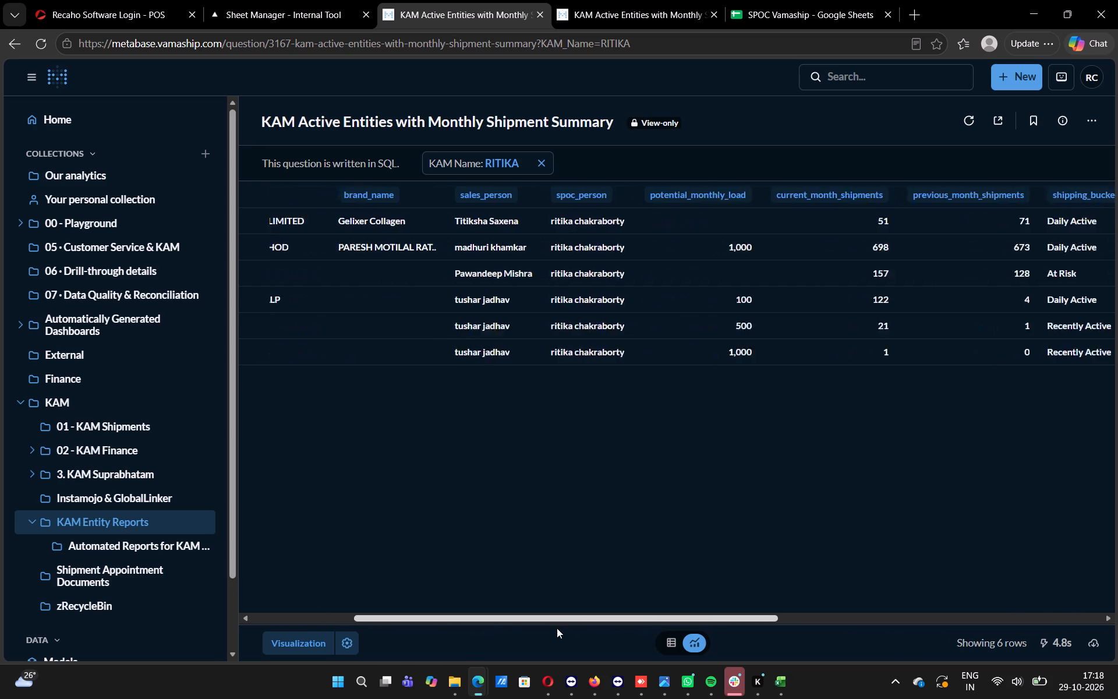
{"action": "left_click_drag", "start_coordinate": [557, 628], "coordinate": [500, 630]}
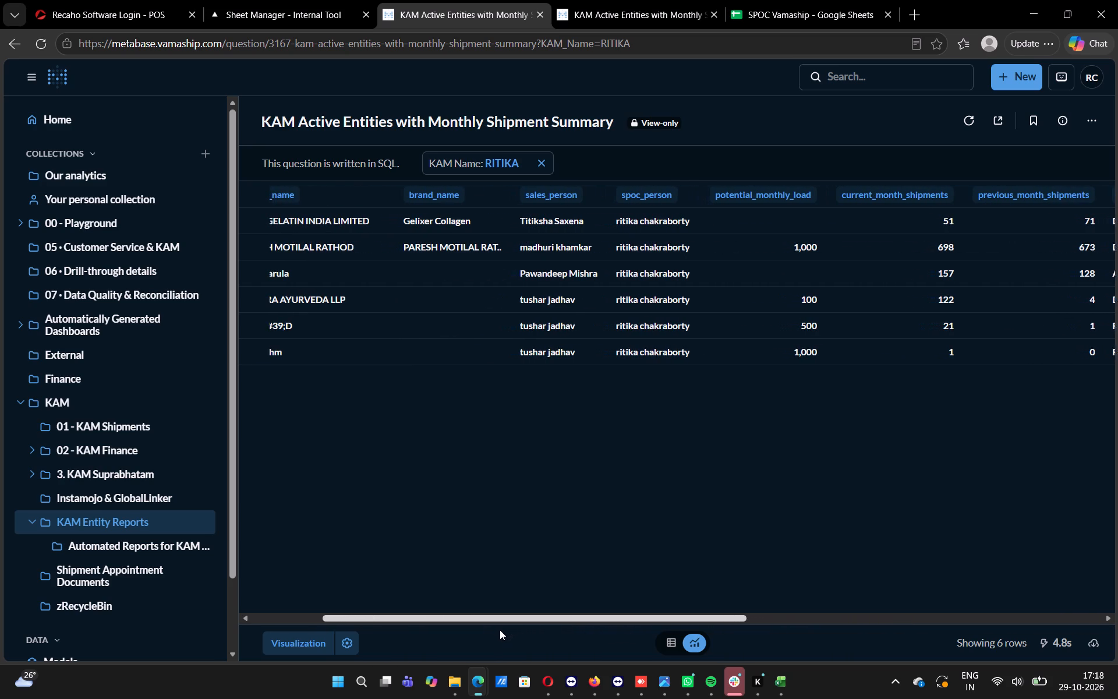
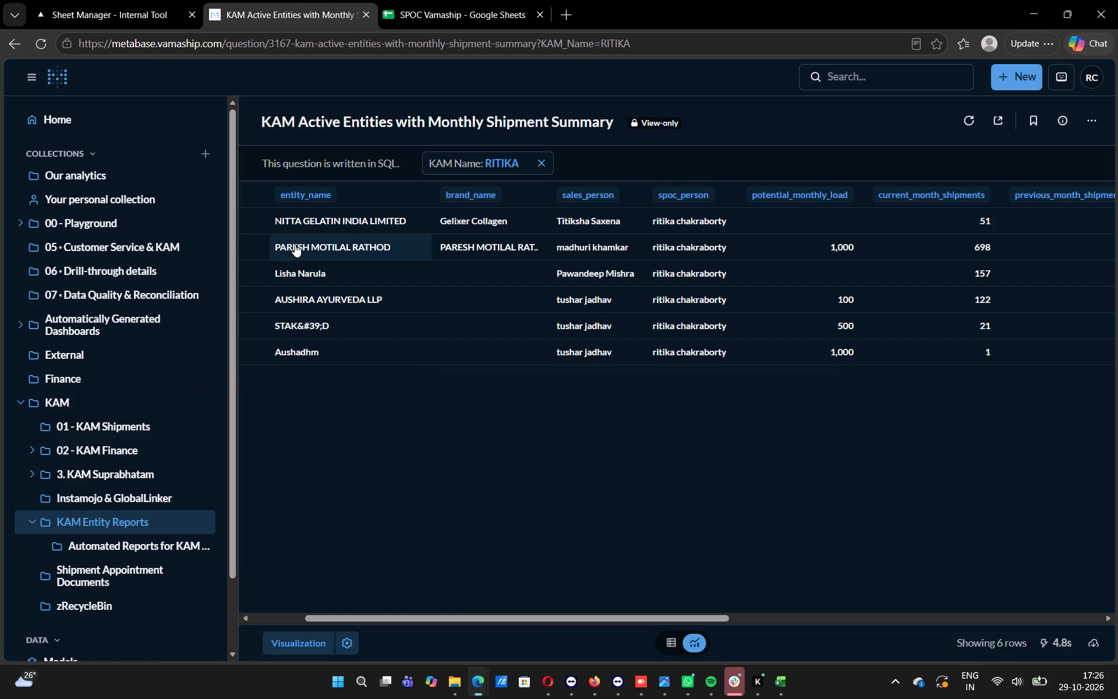
Duplicate the KAM Active Entities with Monthly Shipment Summary page filtered to RITIKA.
{"action": "right_click", "coordinate": [313, 9]}
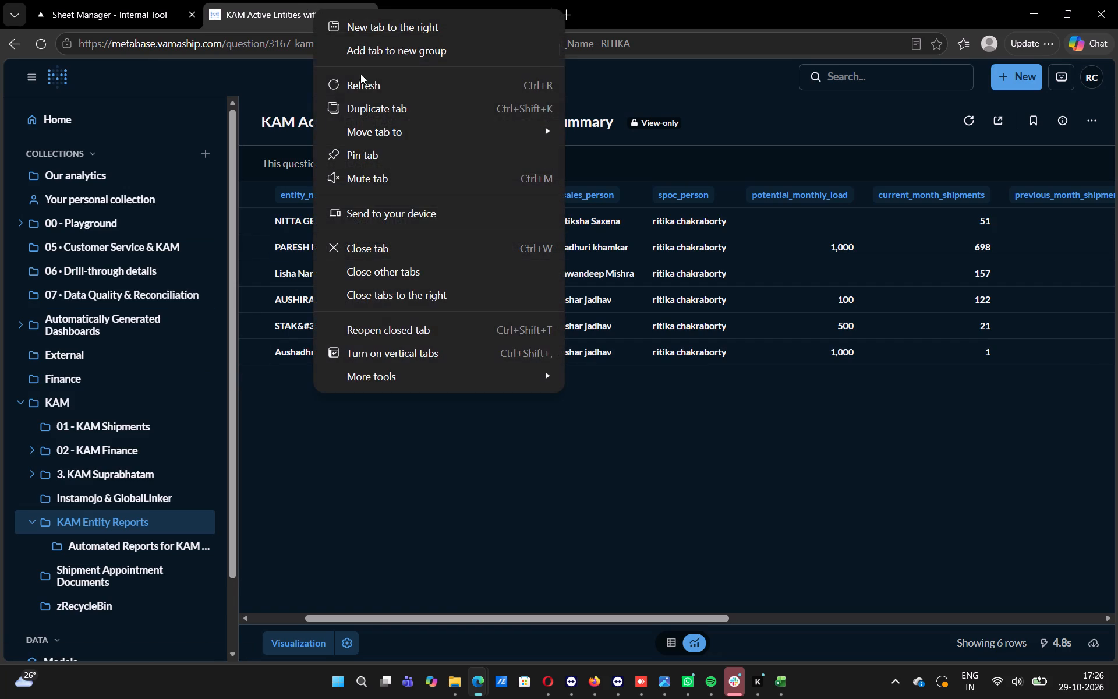
{"action": "left_click", "coordinate": [381, 114]}
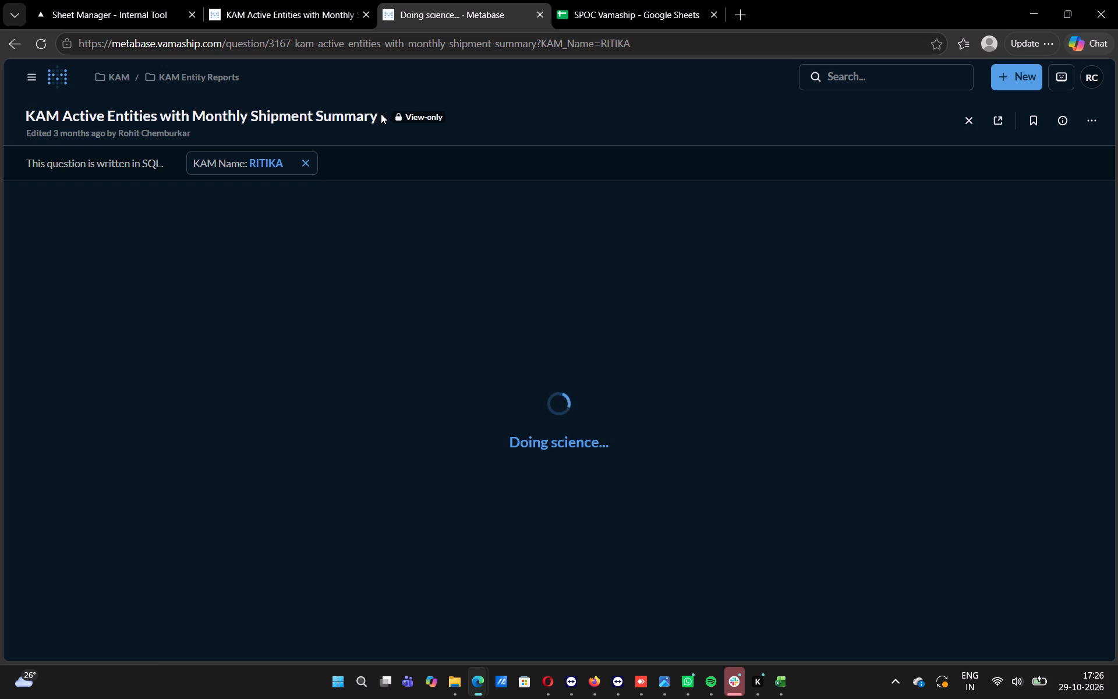
In the duplicate page, browse the KAM Entity Reports, KAM Finance, KAM Suprabhatam and KAM Shipments collections for a suitable report.
{"action": "left_click", "coordinate": [24, 73]}
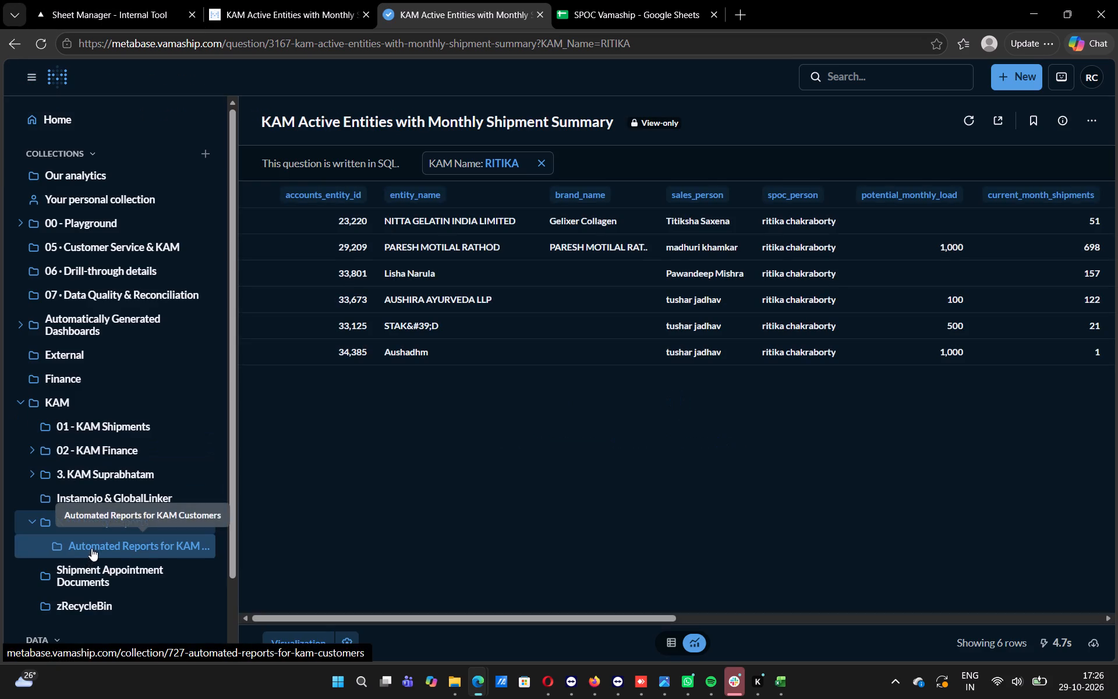
{"action": "left_click", "coordinate": [105, 527]}
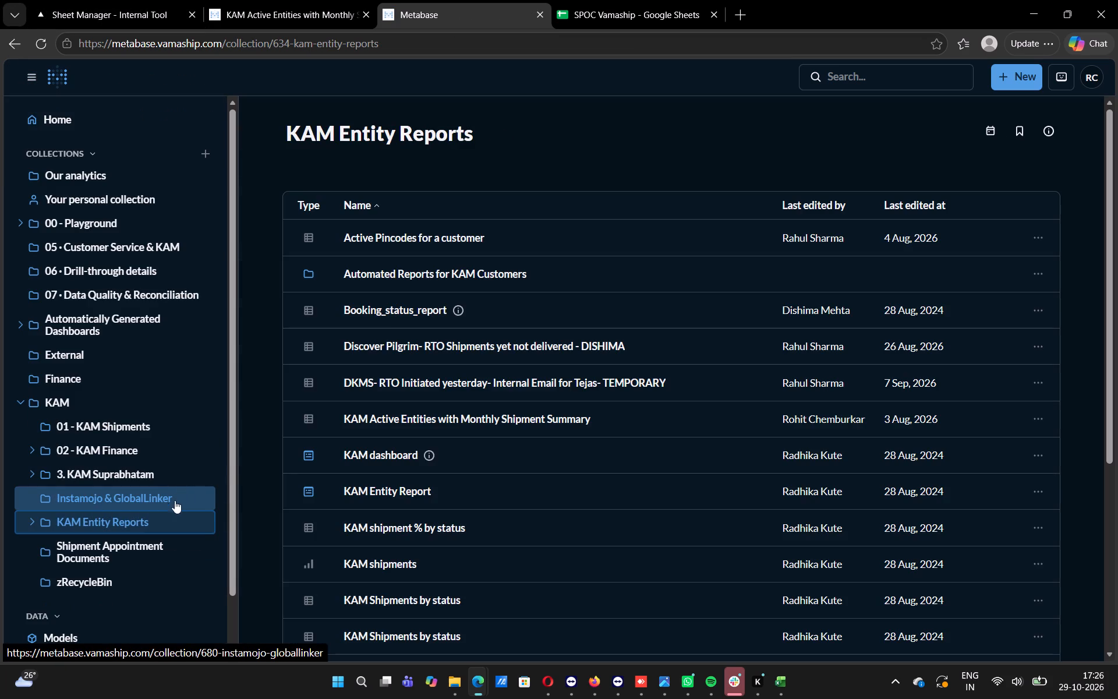
{"action": "left_click", "coordinate": [150, 446]}
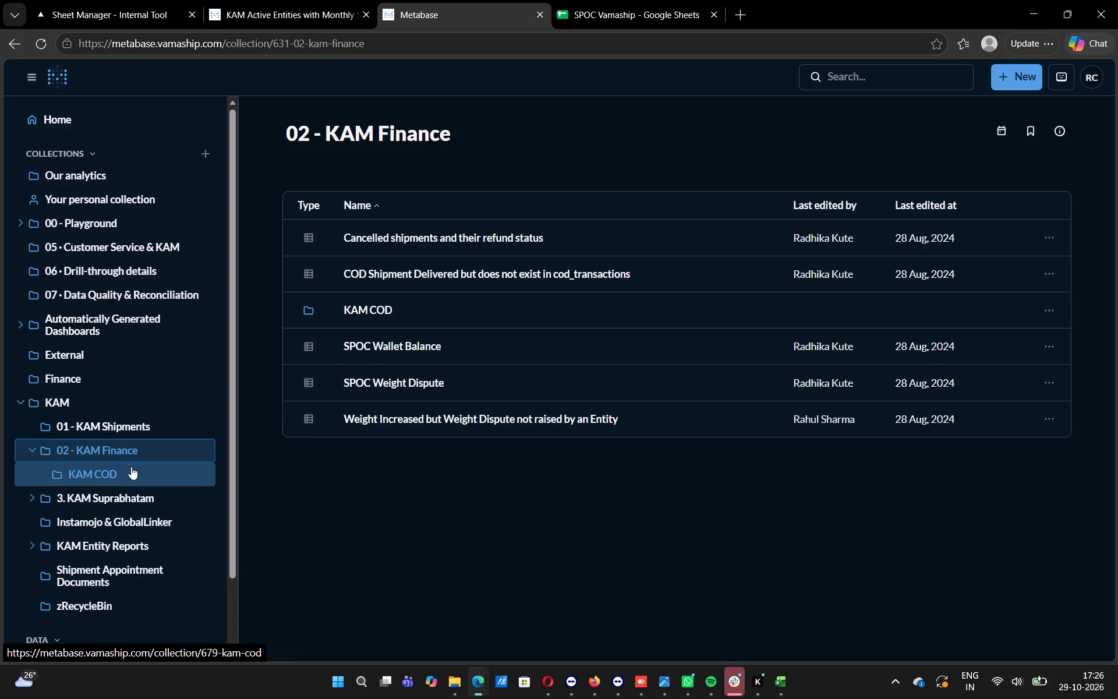
{"action": "left_click", "coordinate": [122, 496]}
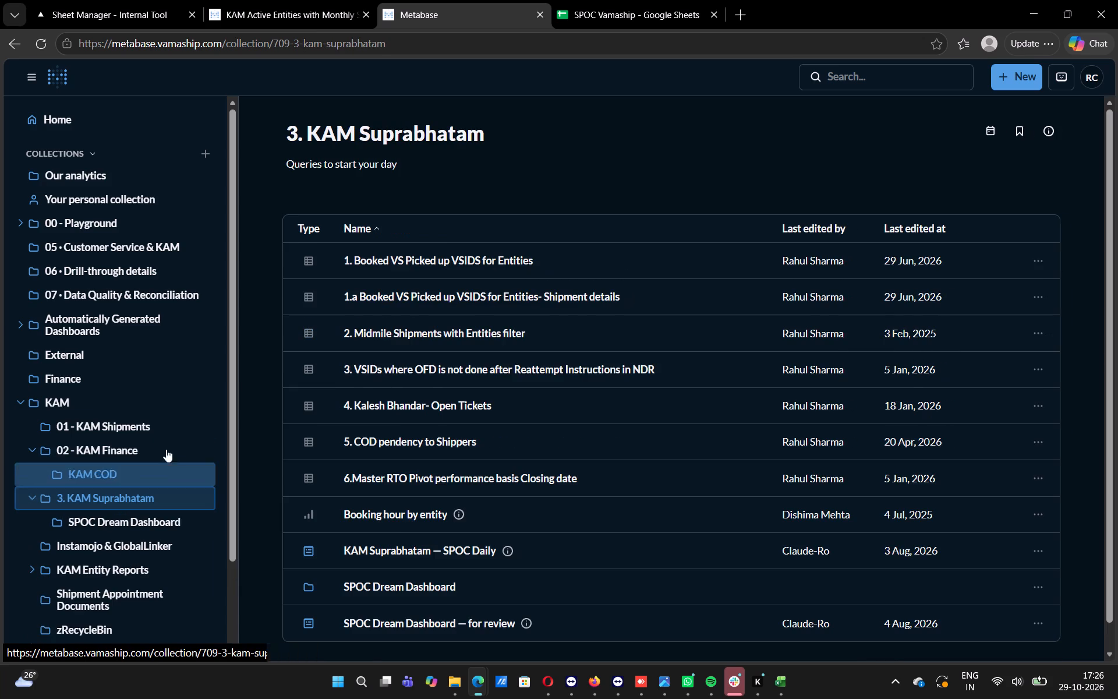
{"action": "left_click", "coordinate": [157, 430]}
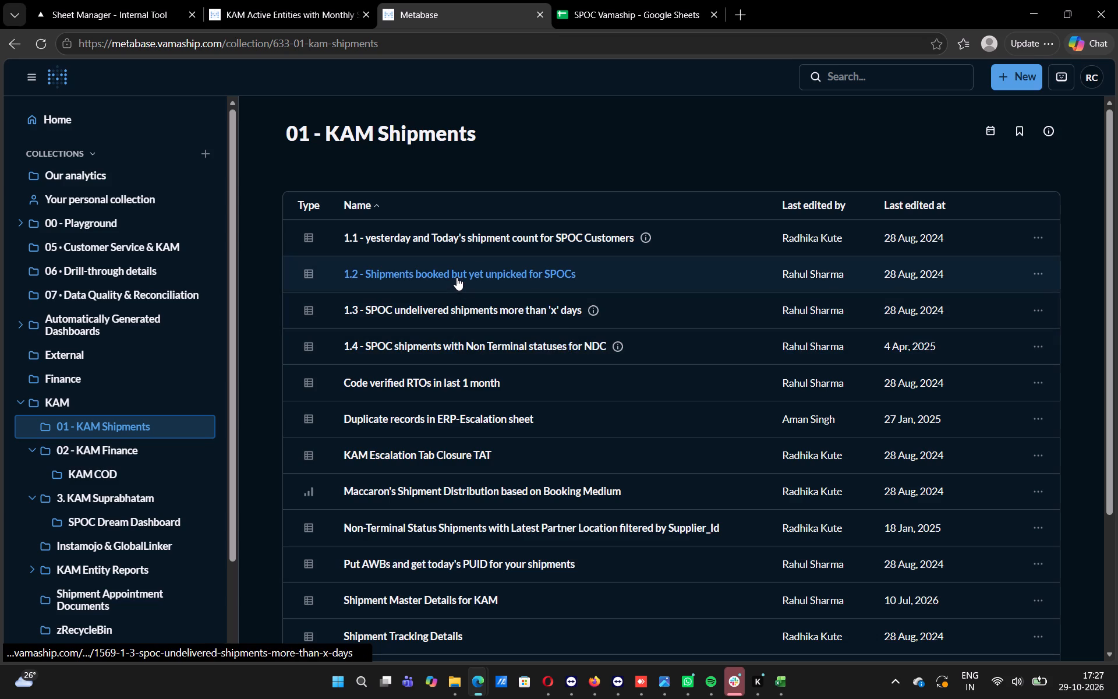
Open the 1.2 - Shipments booked but yet unpicked for SPOCs report and check it alongside the RITIKA active entities report.
{"action": "left_click", "coordinate": [457, 278]}
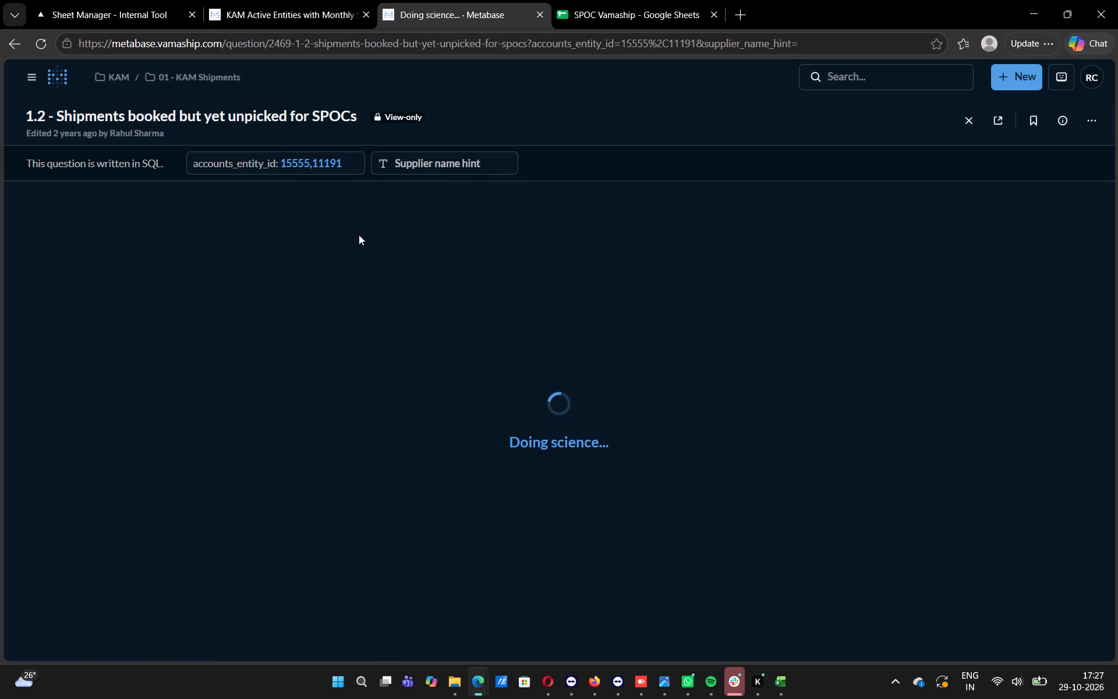
{"action": "left_click", "coordinate": [354, 166]}
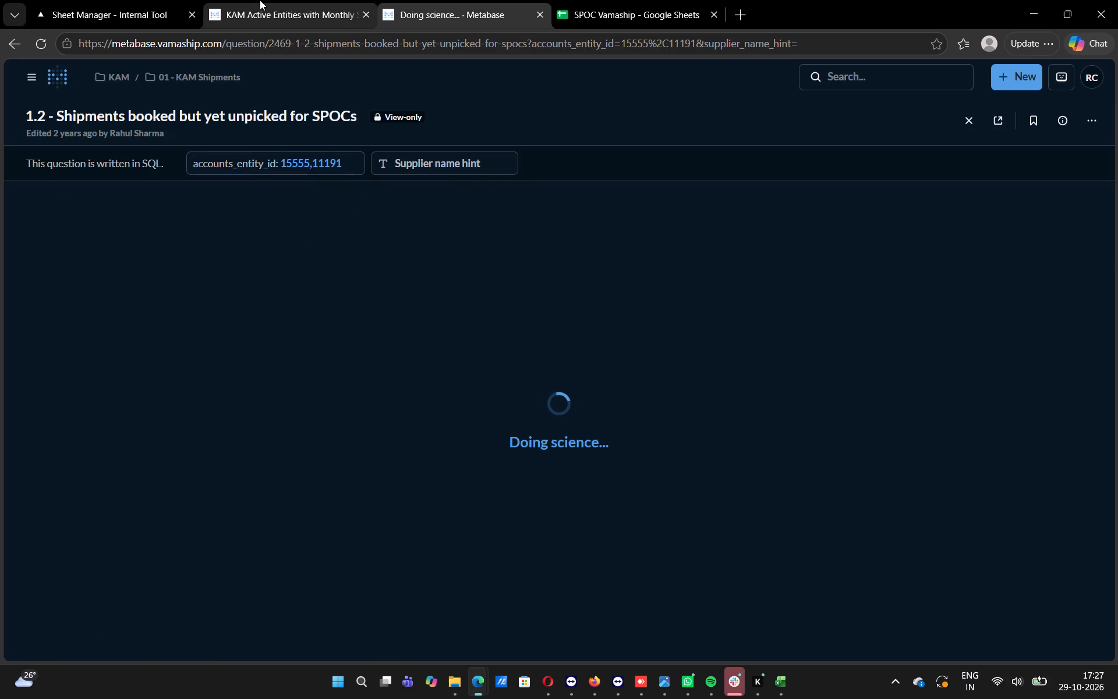
{"action": "left_click", "coordinate": [260, 0]}
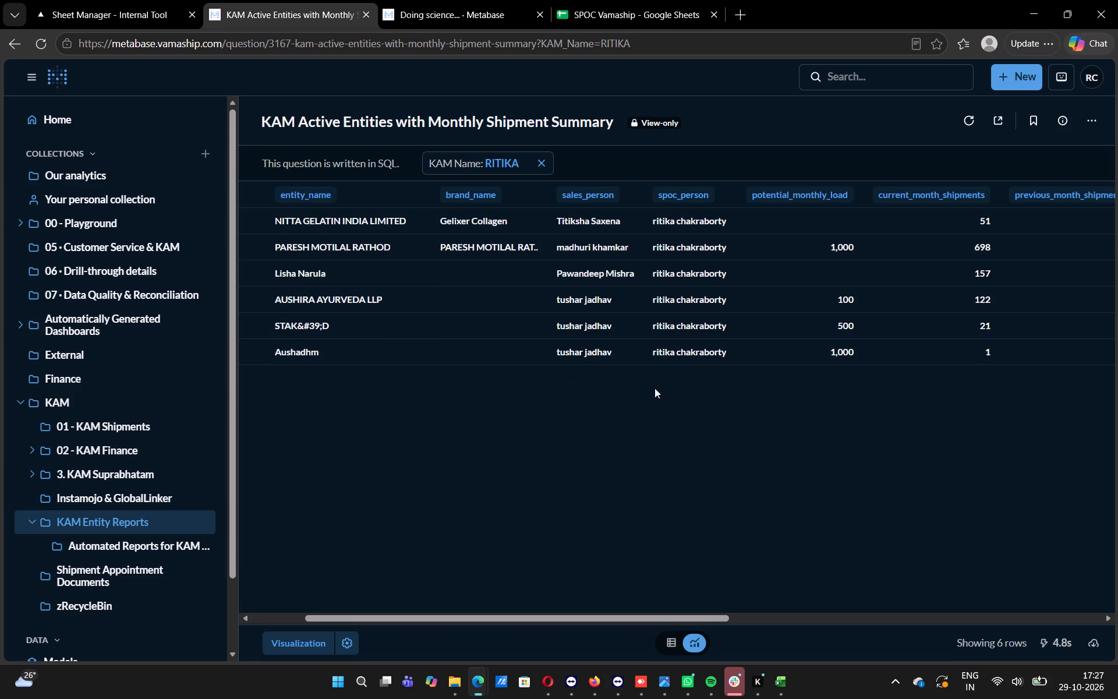
{"action": "left_click", "coordinate": [302, 353]}
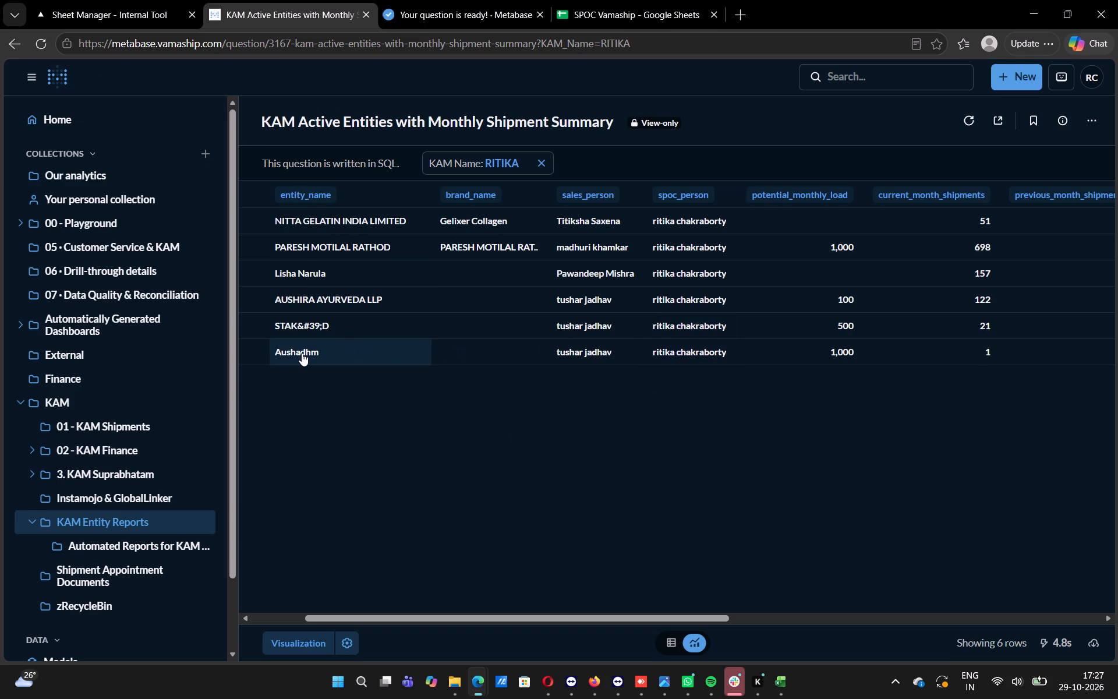
{"action": "left_click", "coordinate": [514, 0]}
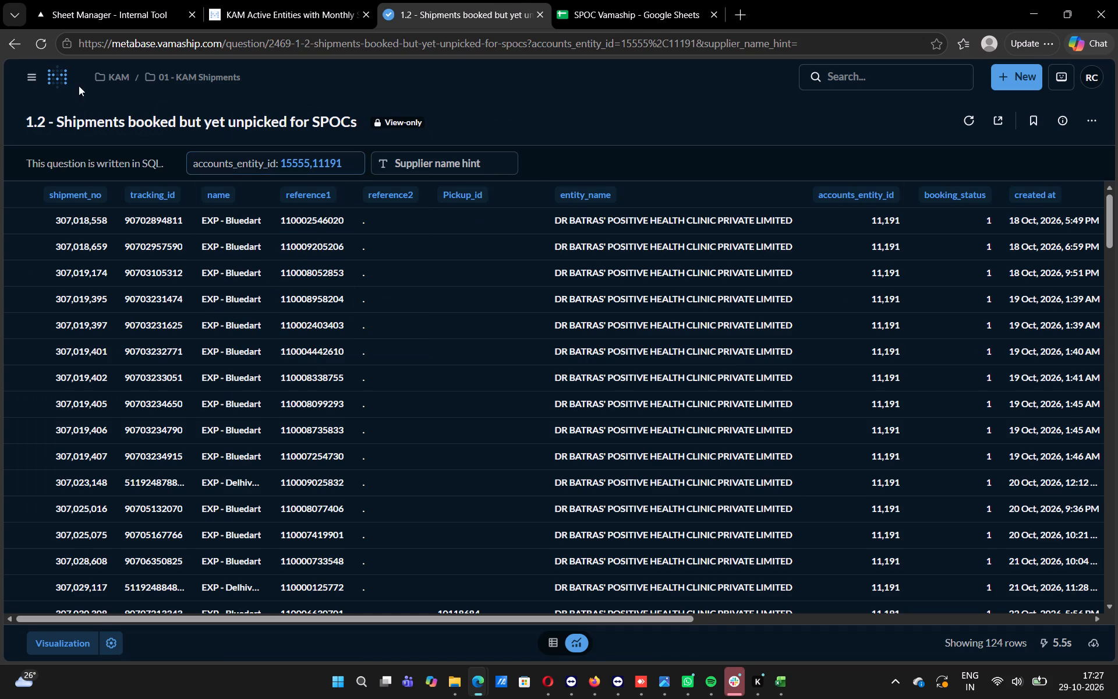
Open the 1.a Booked VS Picked up VSIDS for Entities- Shipment details report from the 3. KAM Suprabhatam collection.
{"action": "left_click", "coordinate": [27, 78]}
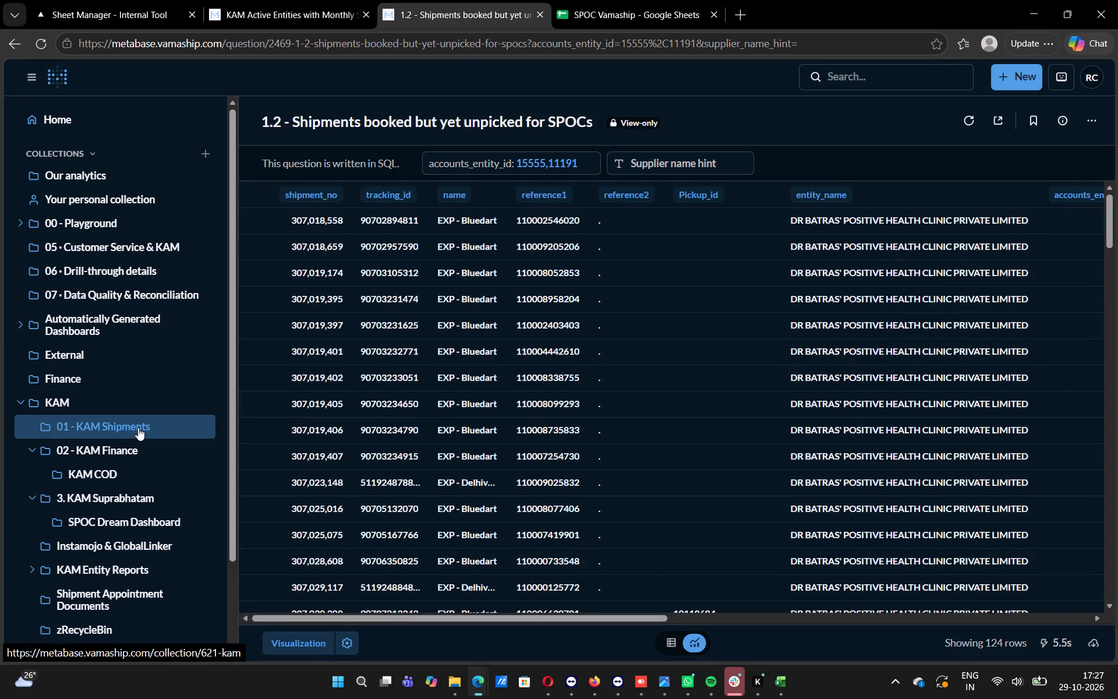
{"action": "left_click", "coordinate": [135, 423]}
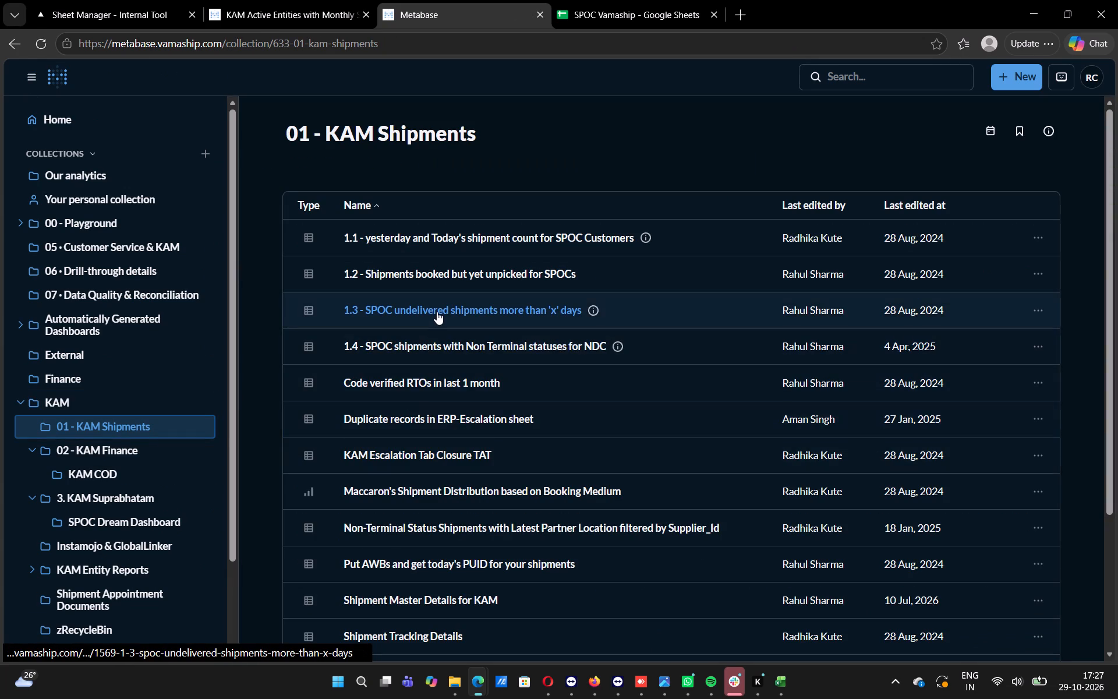
{"action": "left_click", "coordinate": [125, 494]}
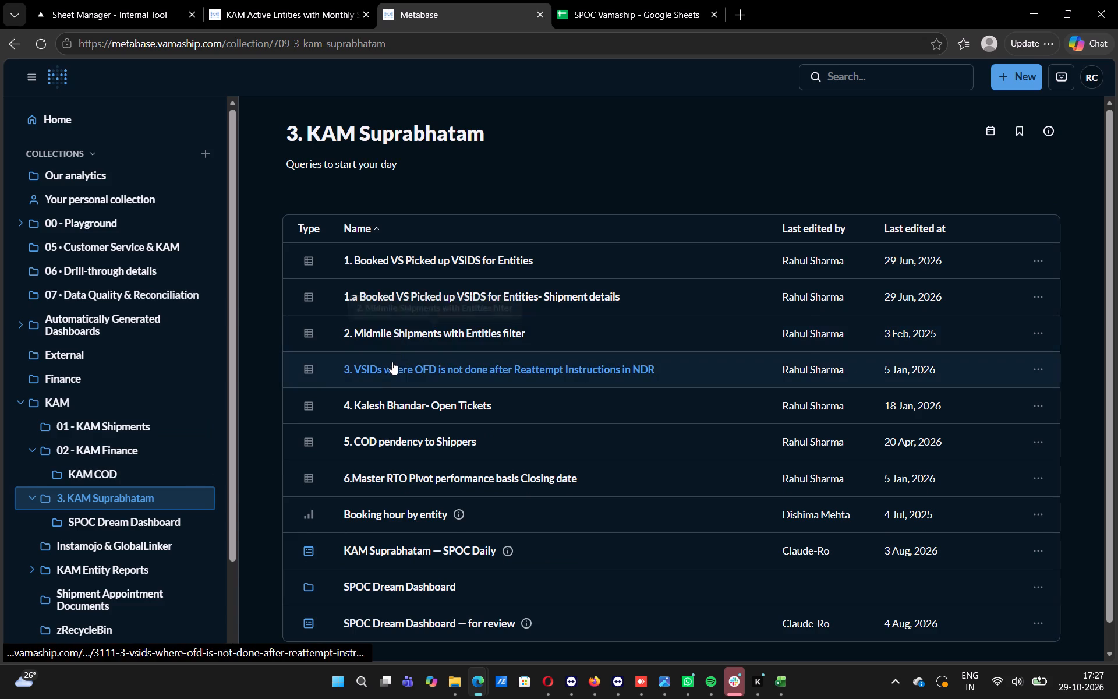
{"action": "left_click", "coordinate": [431, 295]}
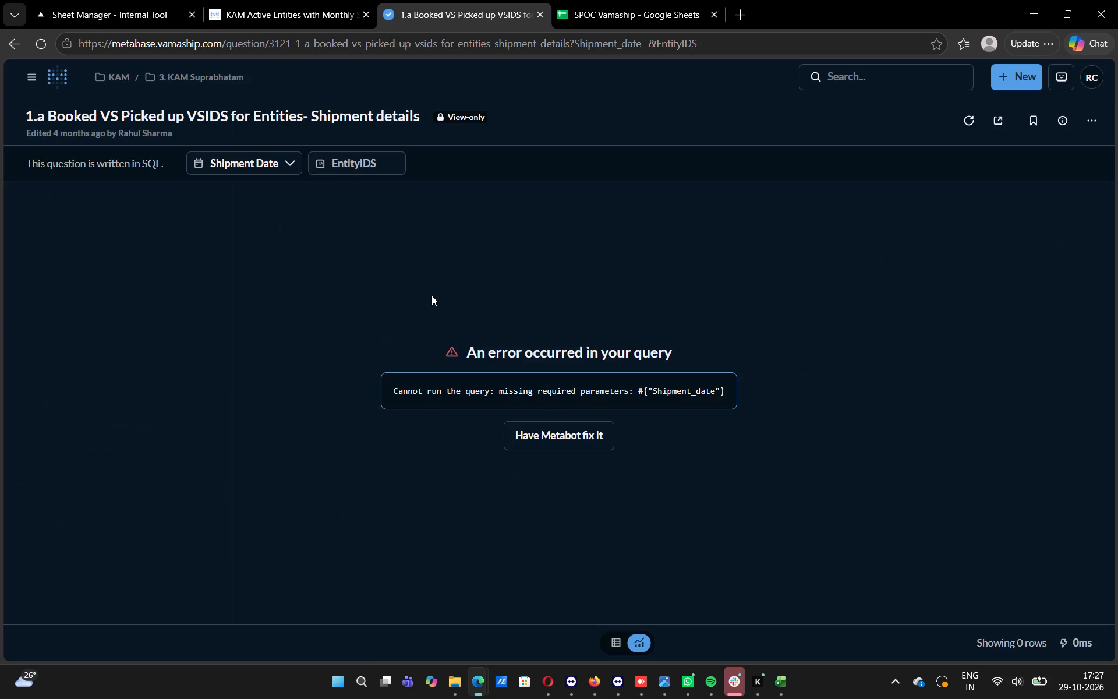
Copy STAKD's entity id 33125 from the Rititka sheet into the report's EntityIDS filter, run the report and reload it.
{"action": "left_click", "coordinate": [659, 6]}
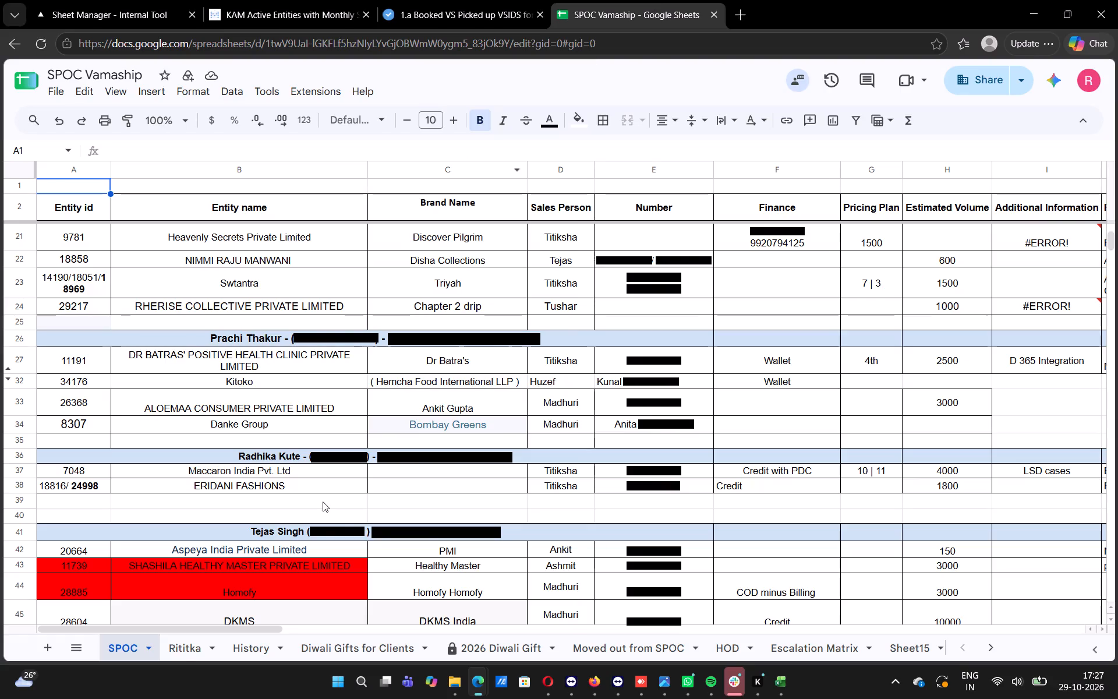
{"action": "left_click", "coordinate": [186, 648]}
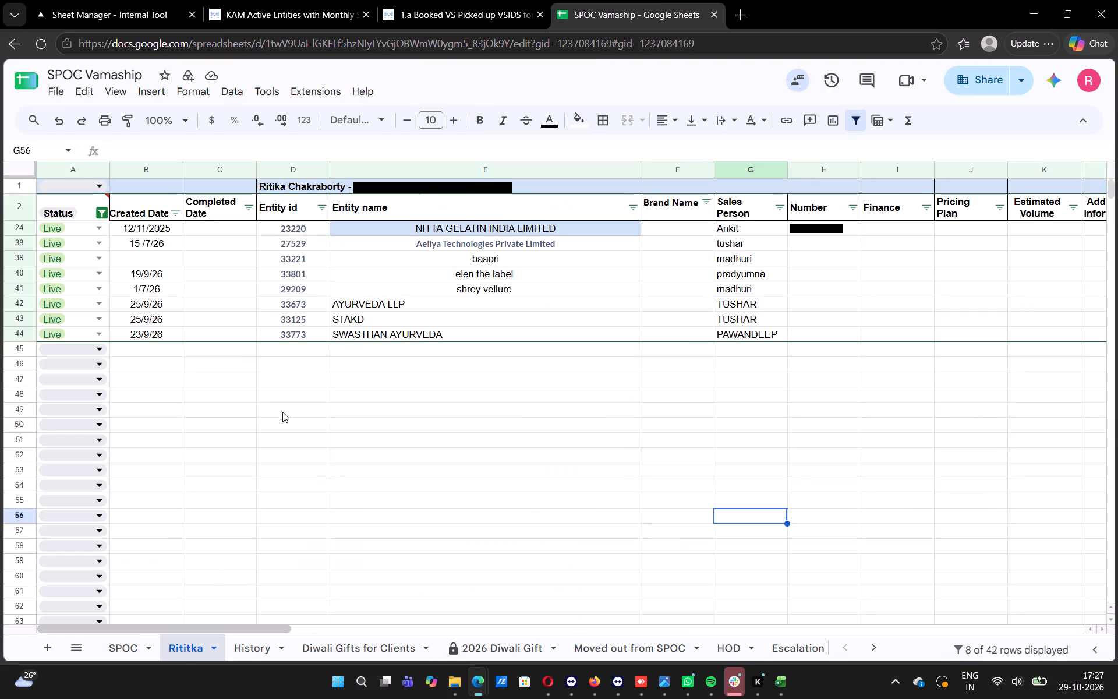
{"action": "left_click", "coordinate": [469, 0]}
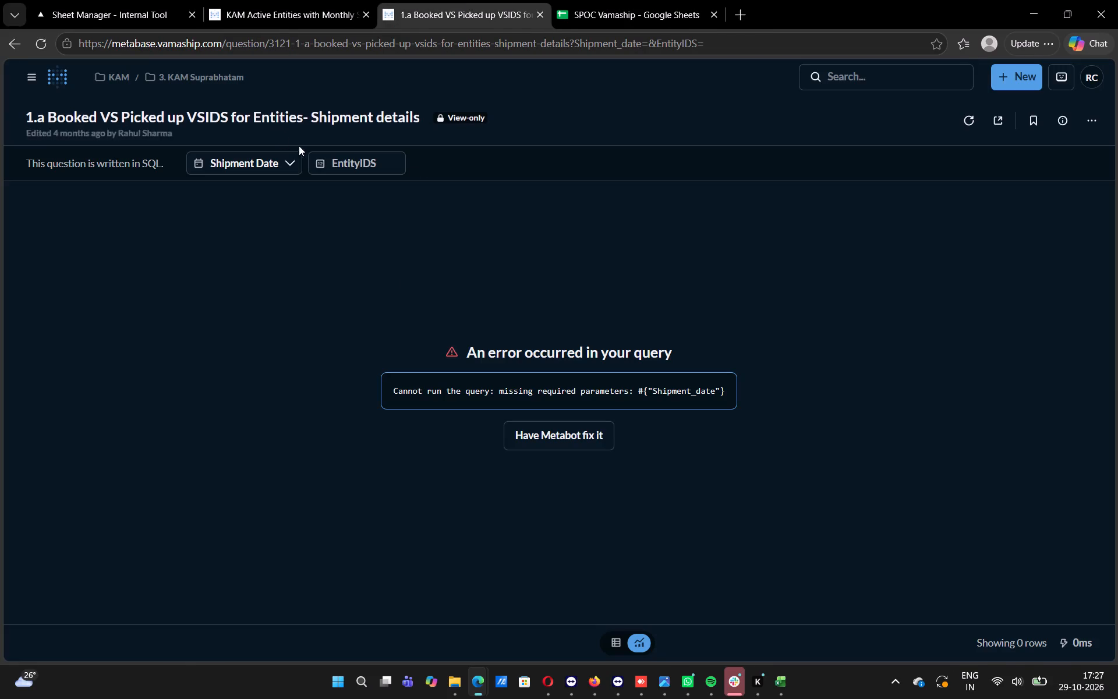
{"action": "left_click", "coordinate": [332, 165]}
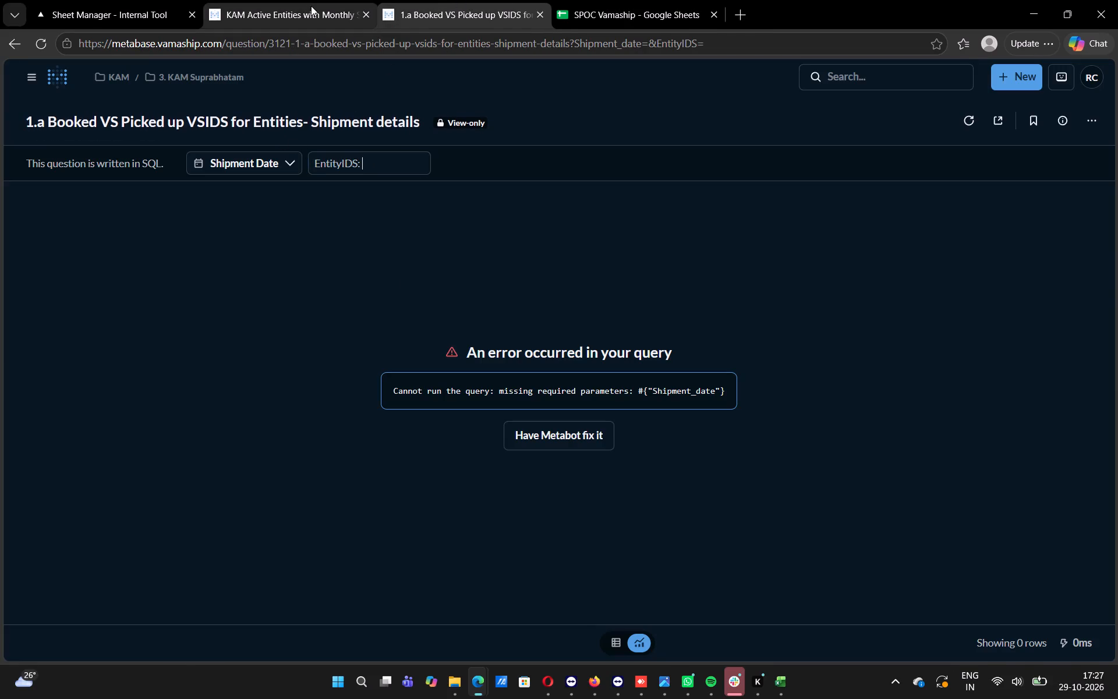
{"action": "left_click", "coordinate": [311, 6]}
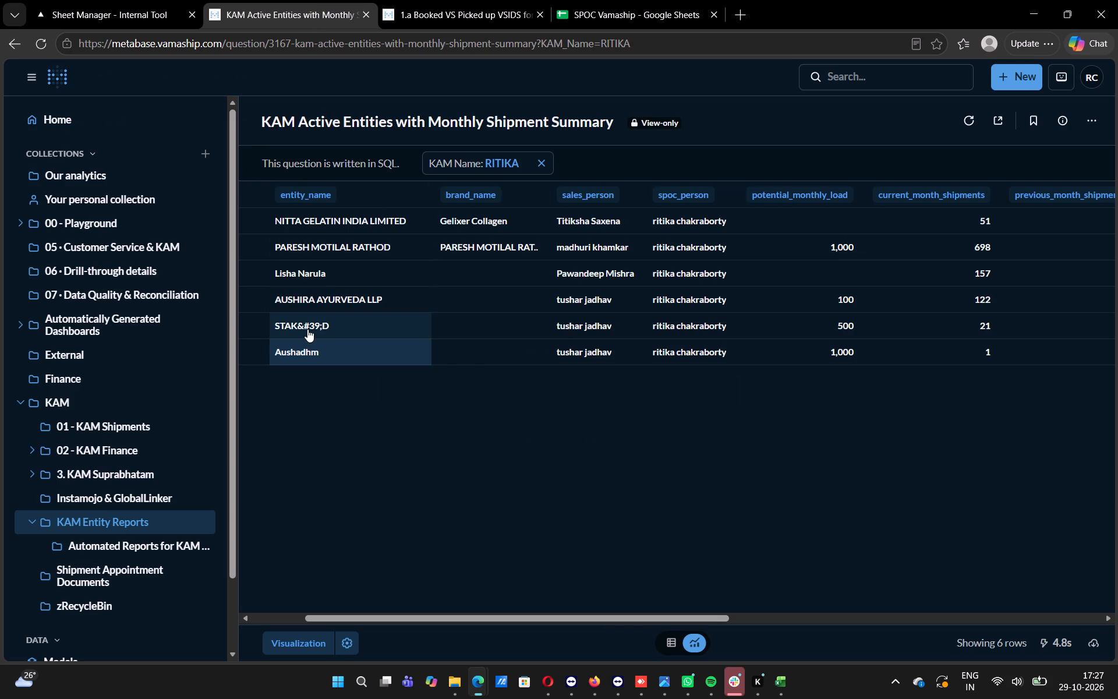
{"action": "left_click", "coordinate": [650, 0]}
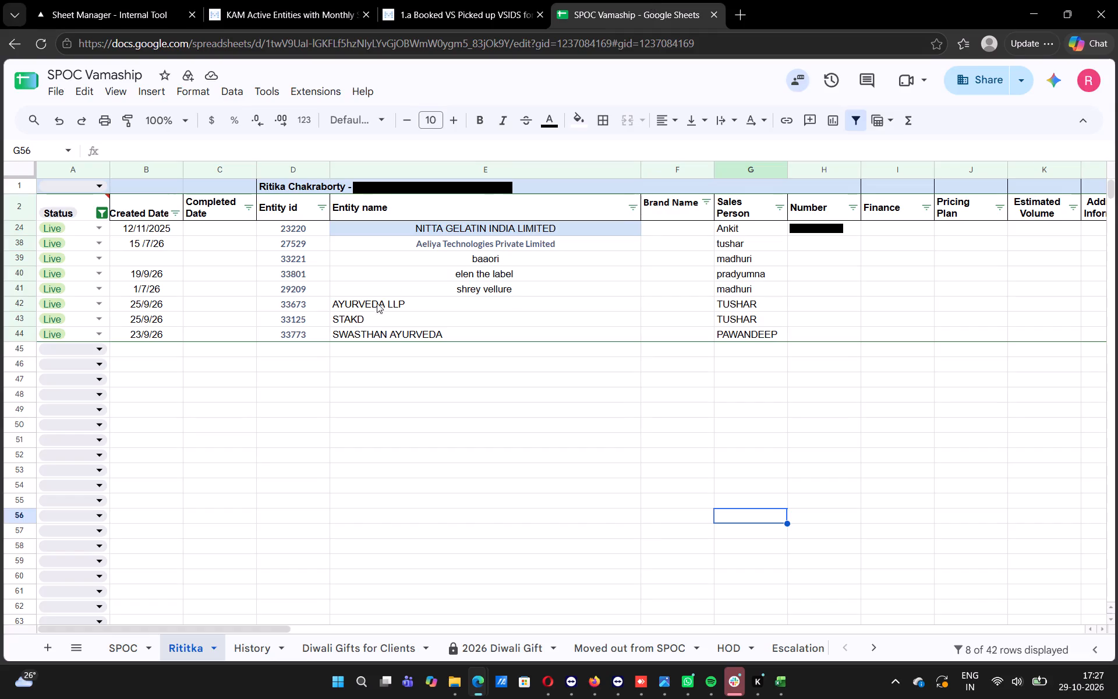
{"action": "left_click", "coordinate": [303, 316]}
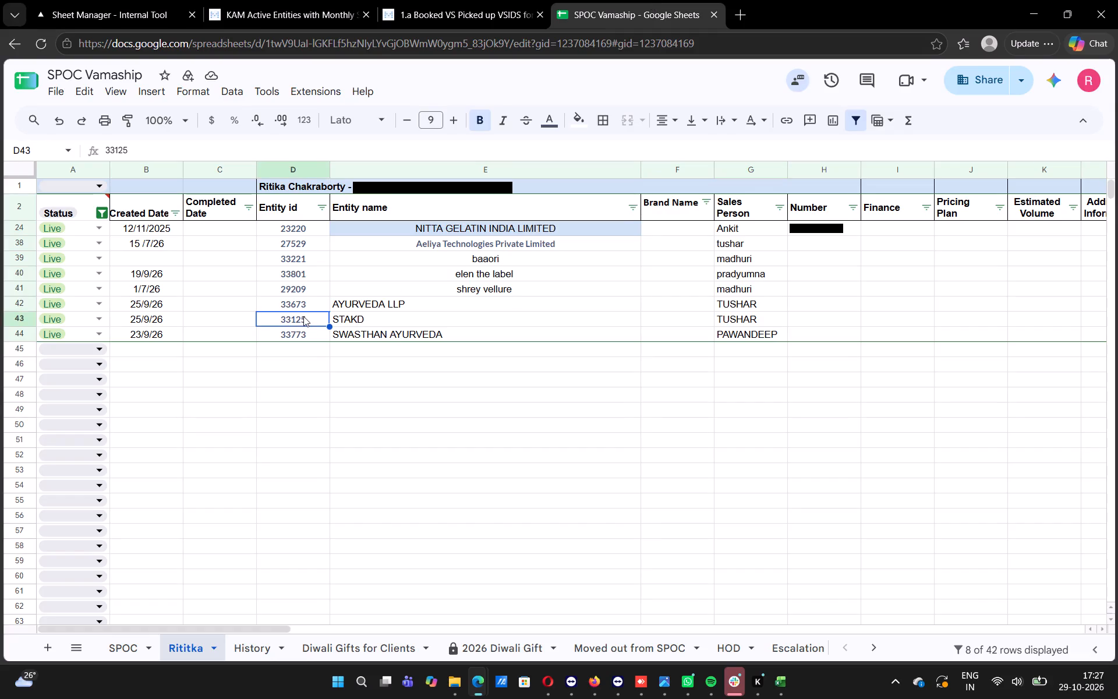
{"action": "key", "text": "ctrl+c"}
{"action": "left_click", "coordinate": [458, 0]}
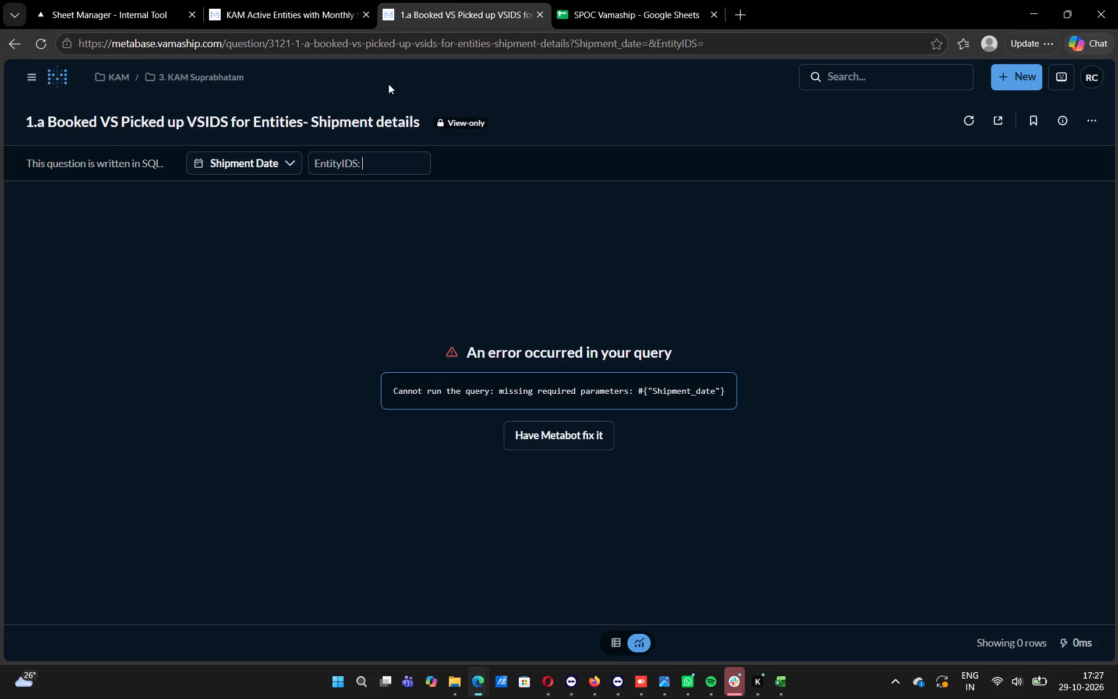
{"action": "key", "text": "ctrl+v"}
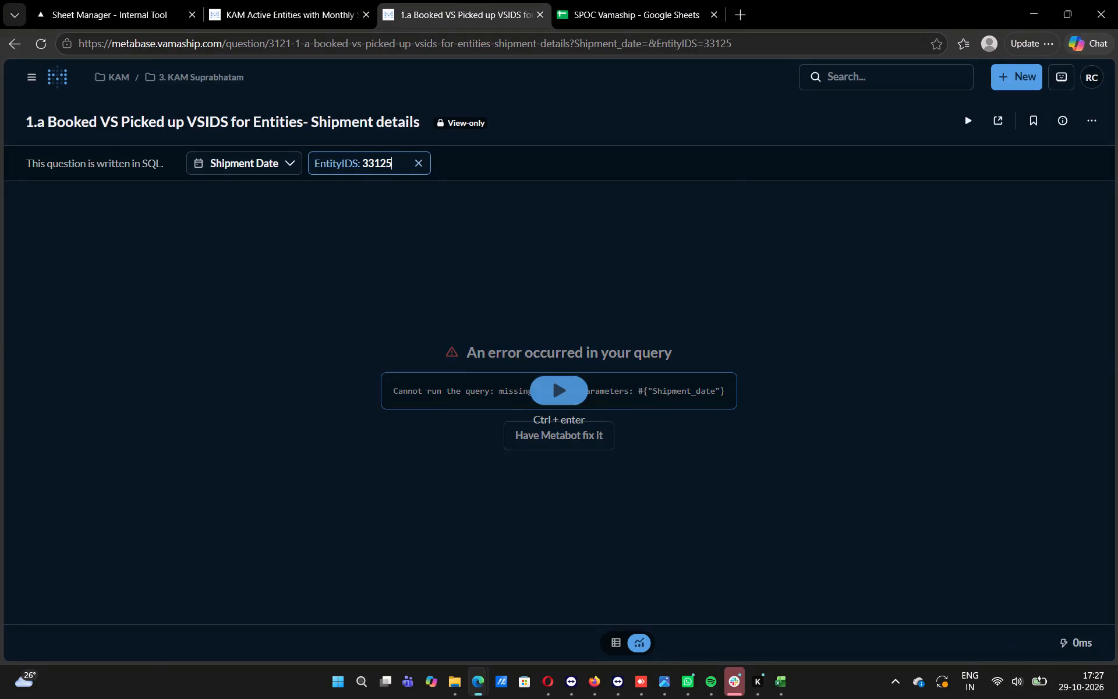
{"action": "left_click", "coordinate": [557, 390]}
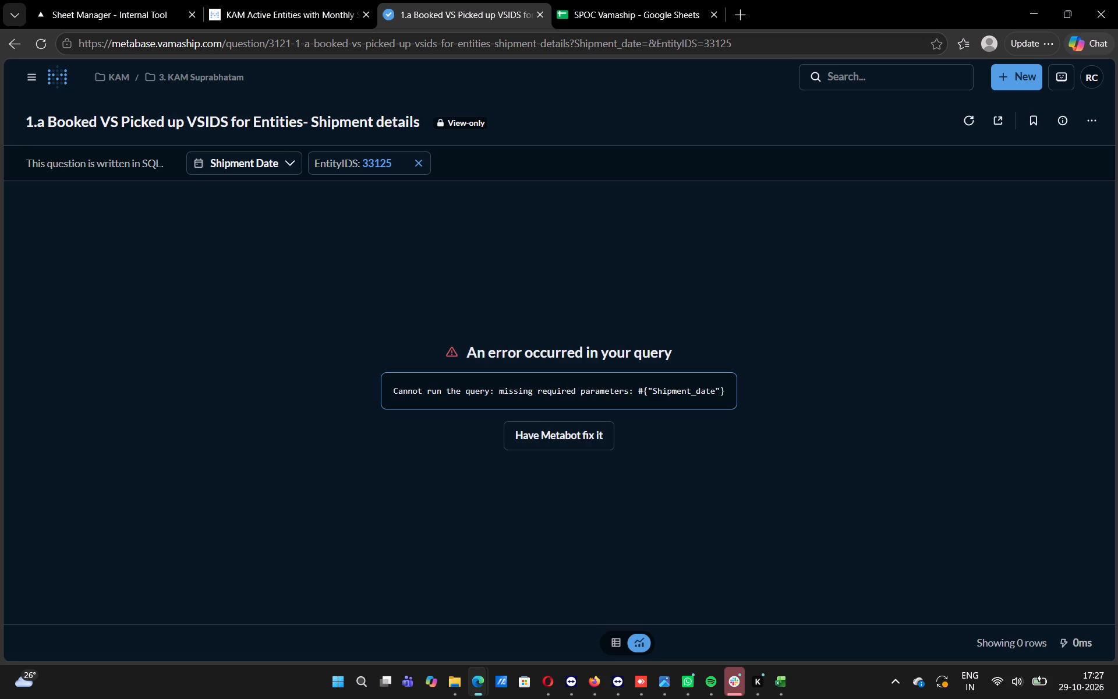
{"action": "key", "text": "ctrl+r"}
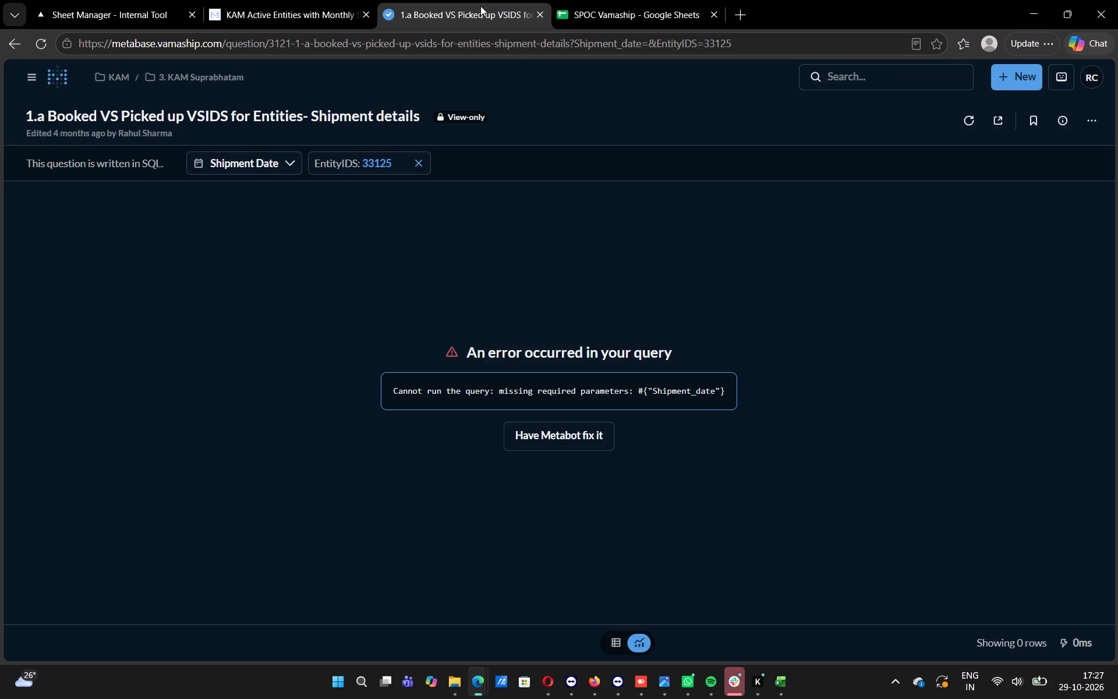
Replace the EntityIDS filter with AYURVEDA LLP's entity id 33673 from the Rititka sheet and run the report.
{"action": "left_click", "coordinate": [633, 0]}
{"action": "left_click", "coordinate": [302, 303]}
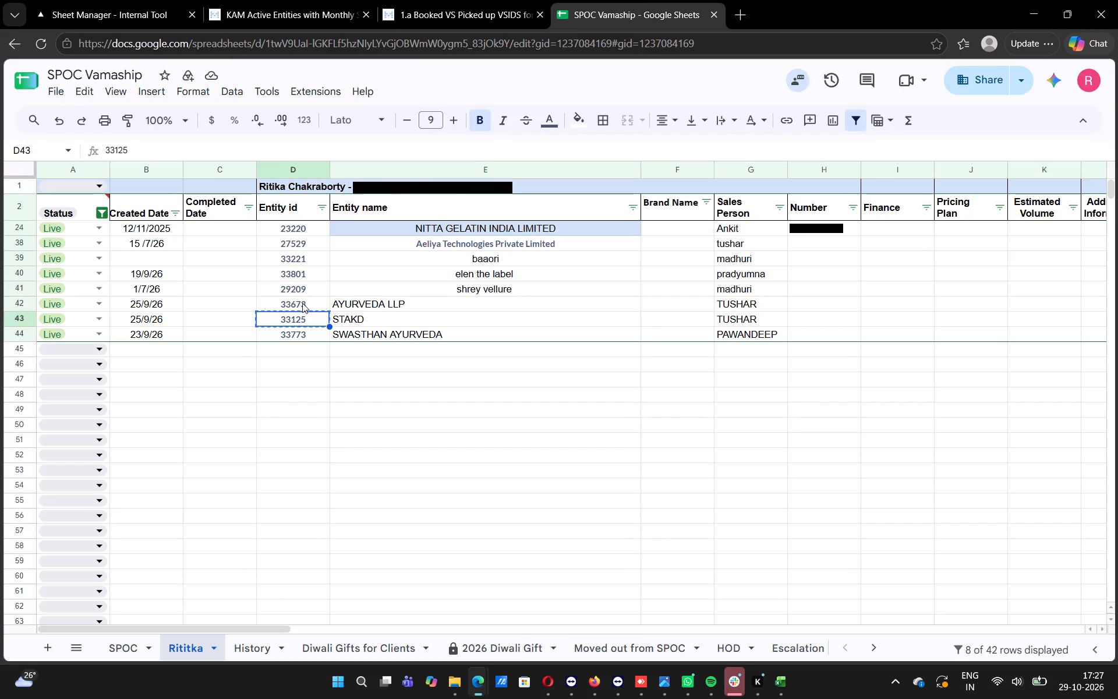
{"action": "key", "text": "ctrl+c"}
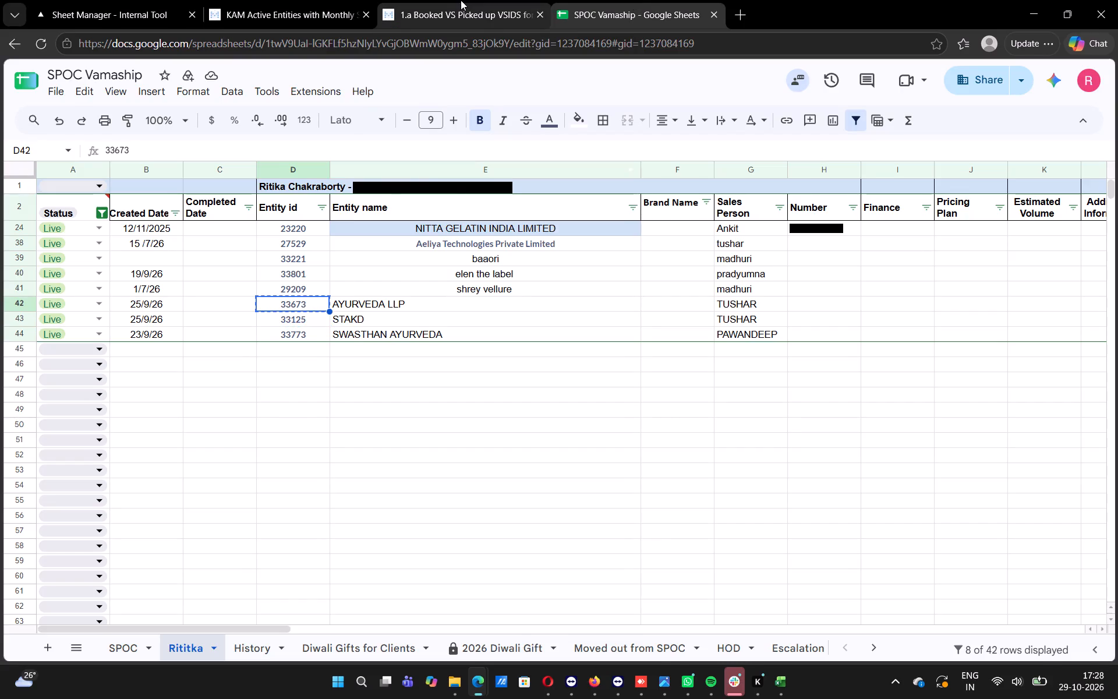
{"action": "left_click", "coordinate": [461, 0]}
{"action": "left_click", "coordinate": [419, 163]}
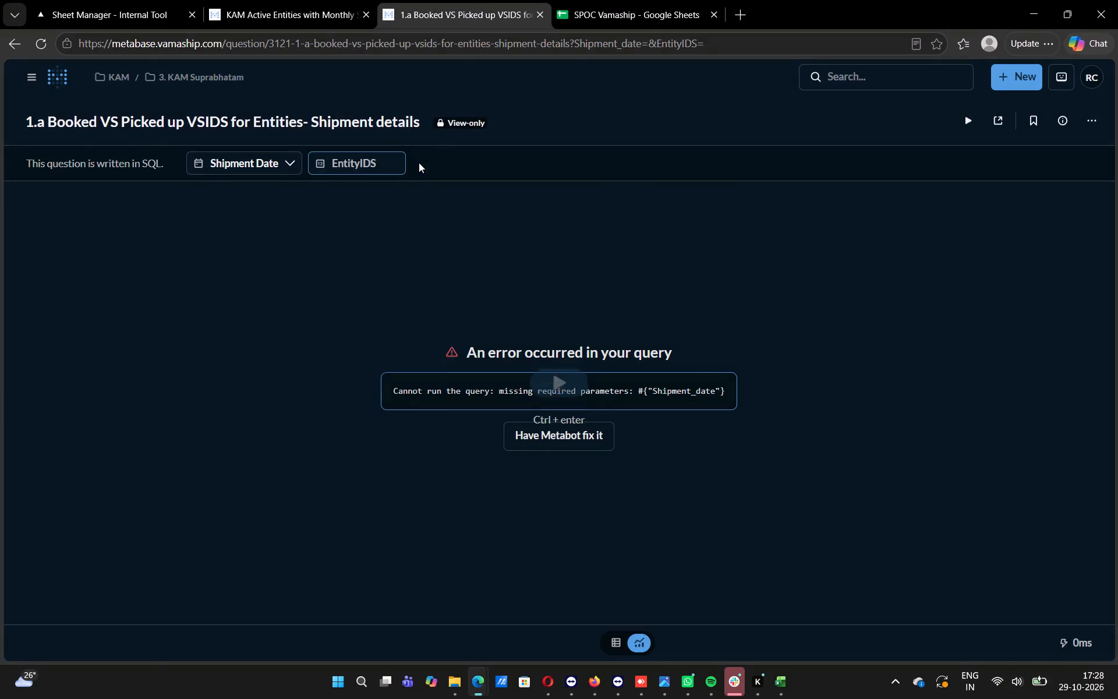
{"action": "left_click", "coordinate": [350, 166]}
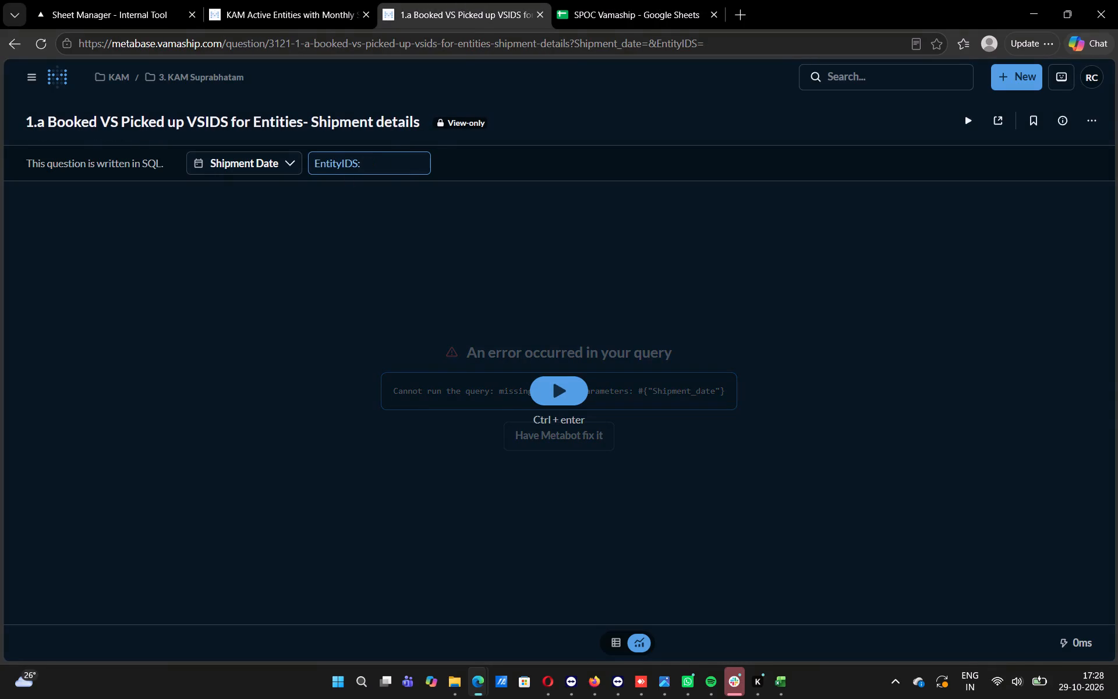
{"action": "key", "text": "ctrl+v"}
{"action": "left_click", "coordinate": [551, 400]}
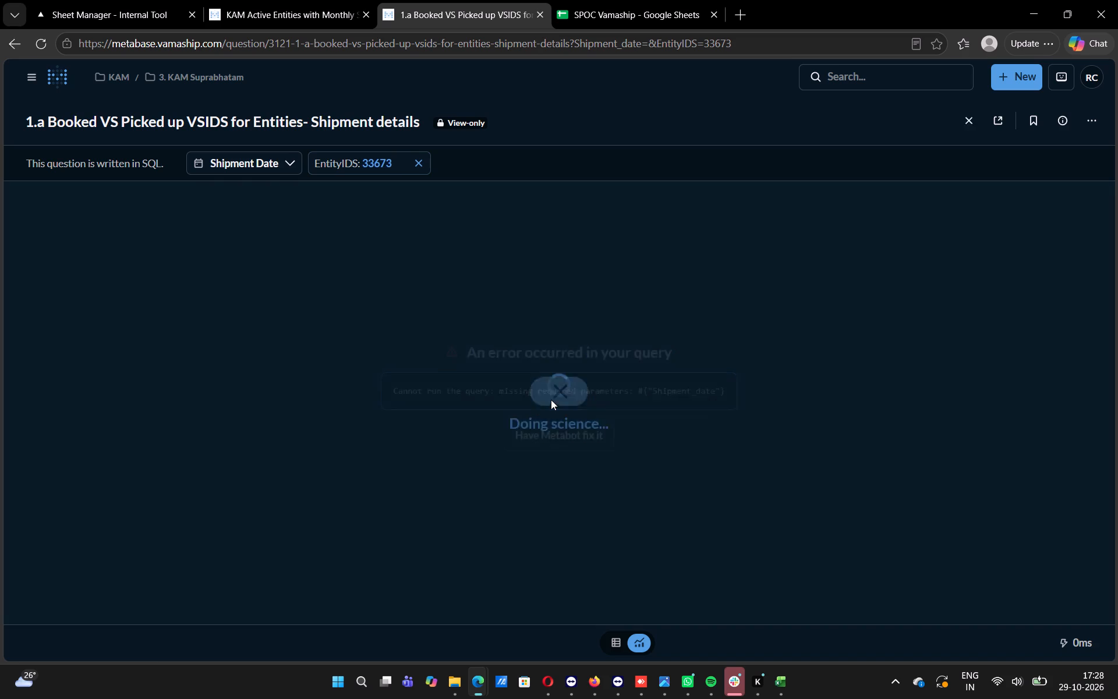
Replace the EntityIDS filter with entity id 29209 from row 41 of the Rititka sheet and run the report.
{"action": "left_click", "coordinate": [674, 0]}
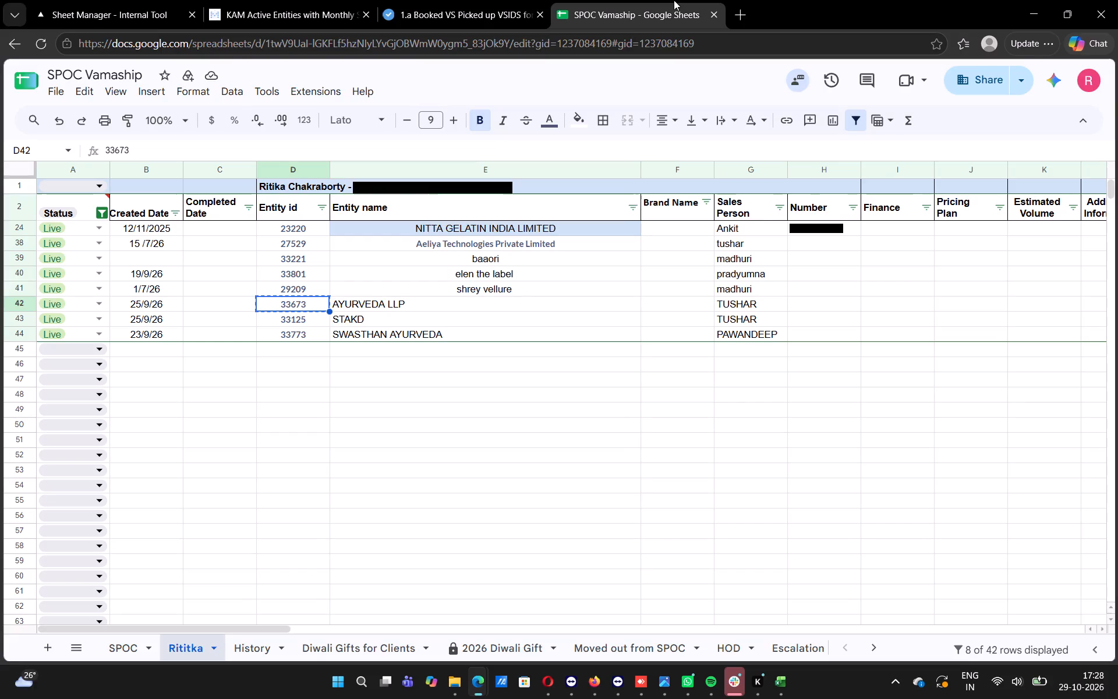
{"action": "left_click", "coordinate": [304, 285]}
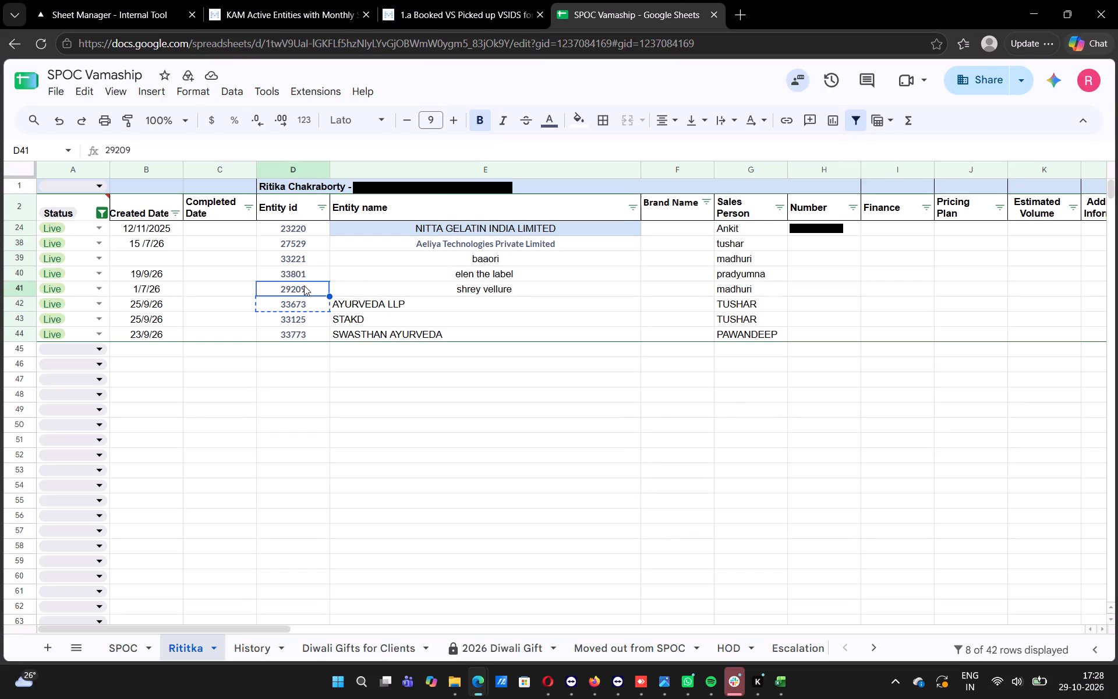
{"action": "key", "text": "ctrl+c"}
{"action": "left_click", "coordinate": [441, 0]}
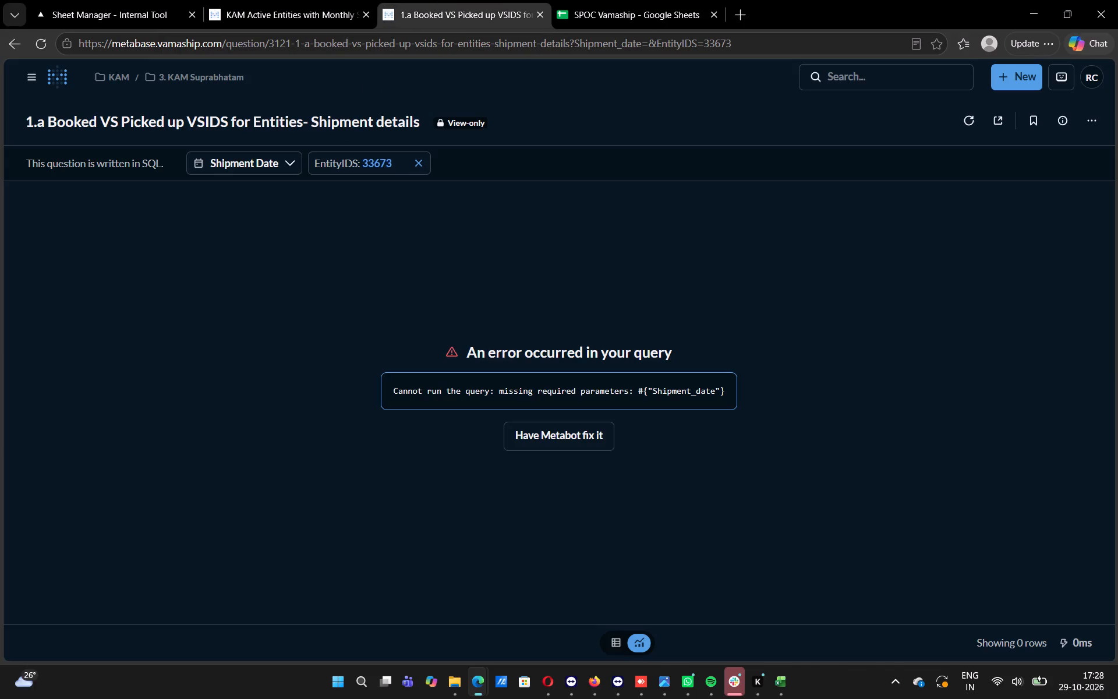
{"action": "left_click", "coordinate": [420, 163]}
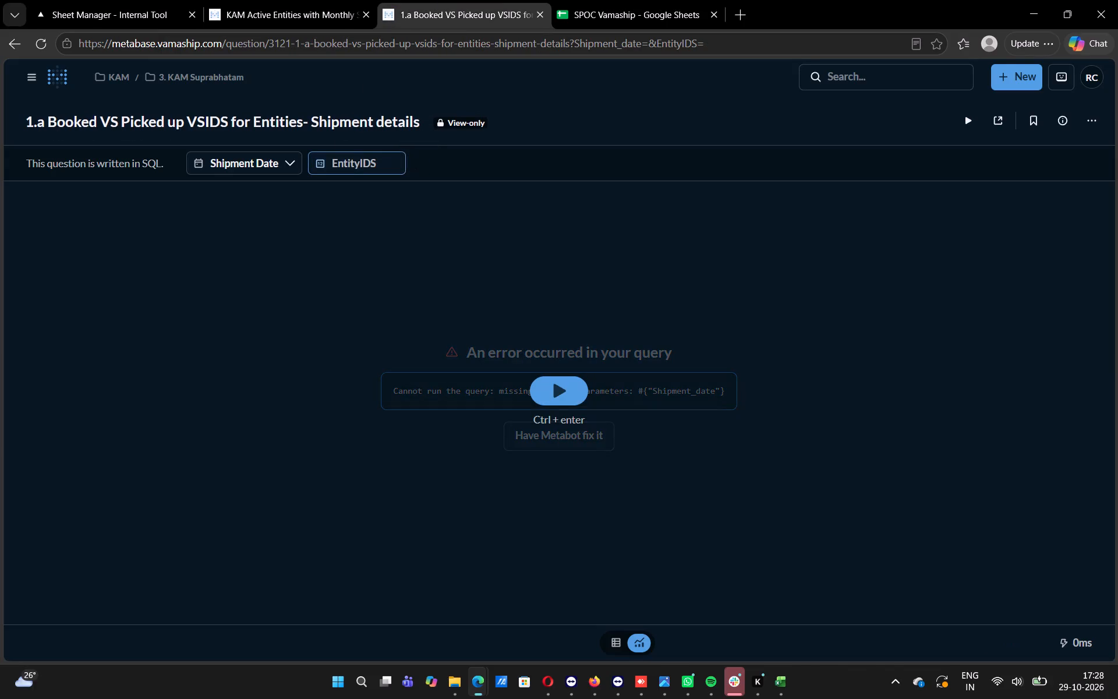
{"action": "left_click", "coordinate": [384, 161]}
{"action": "key", "text": "ctrl+v"}
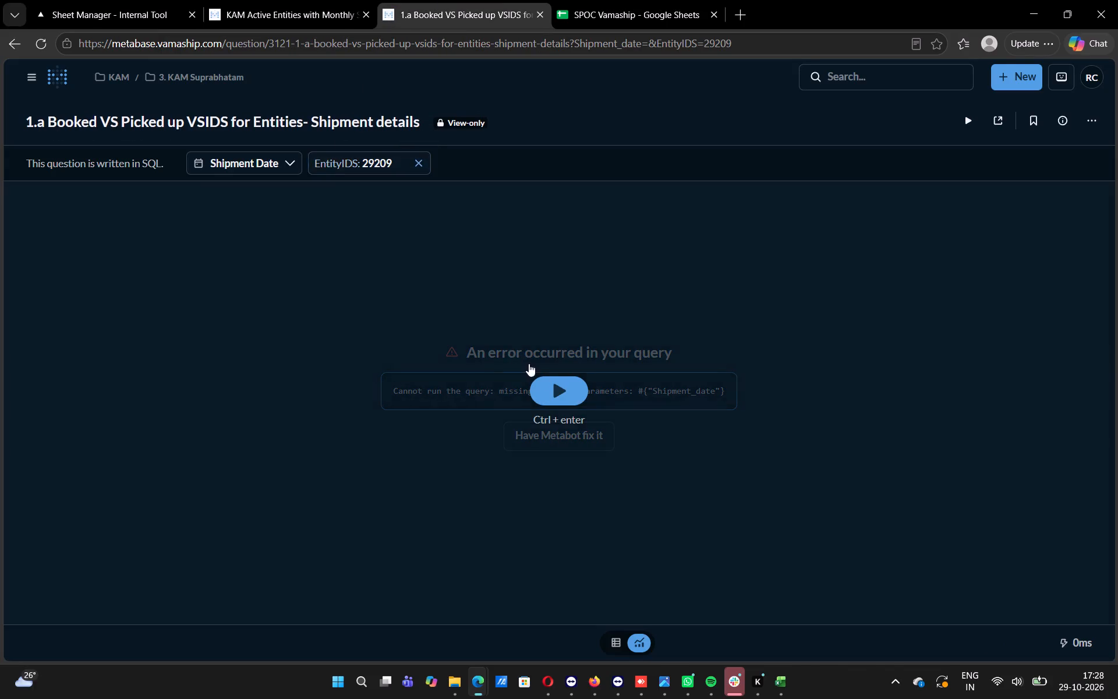
{"action": "left_click", "coordinate": [561, 383]}
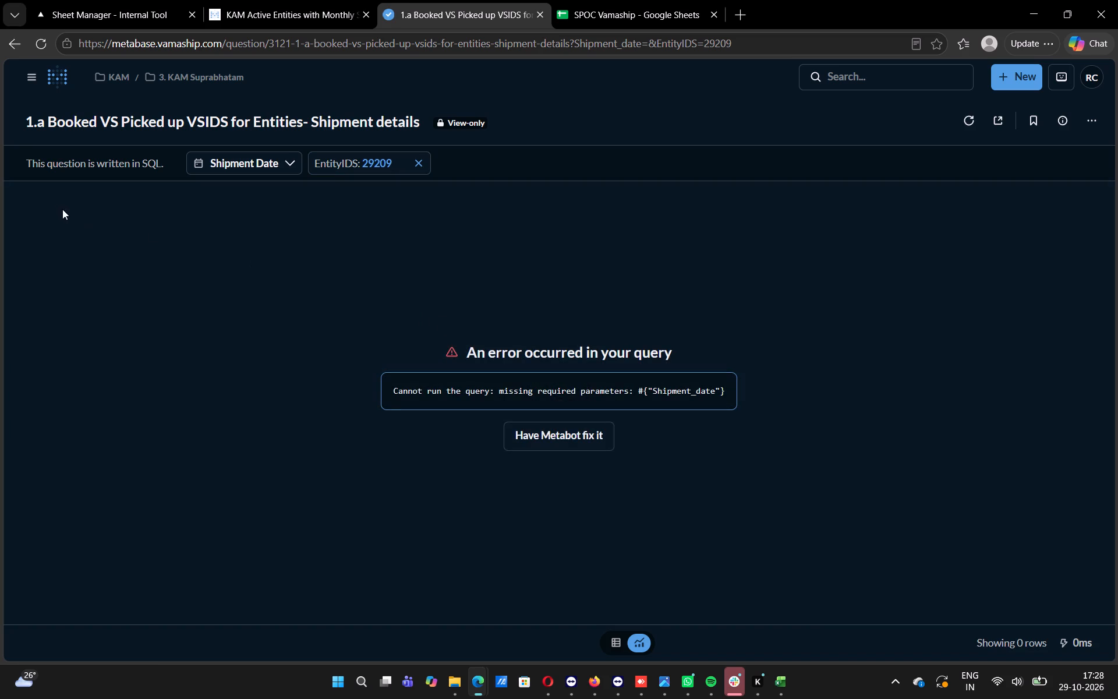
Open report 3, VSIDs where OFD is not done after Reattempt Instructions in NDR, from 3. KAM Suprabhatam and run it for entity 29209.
{"action": "left_click", "coordinate": [29, 75]}
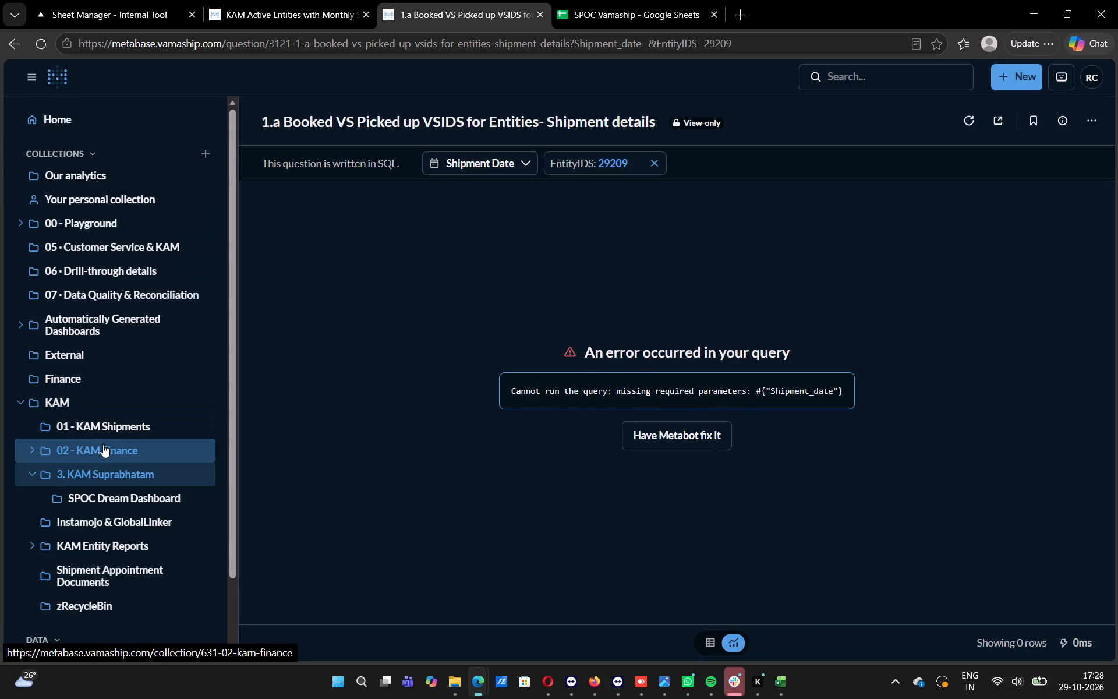
{"action": "left_click", "coordinate": [108, 475]}
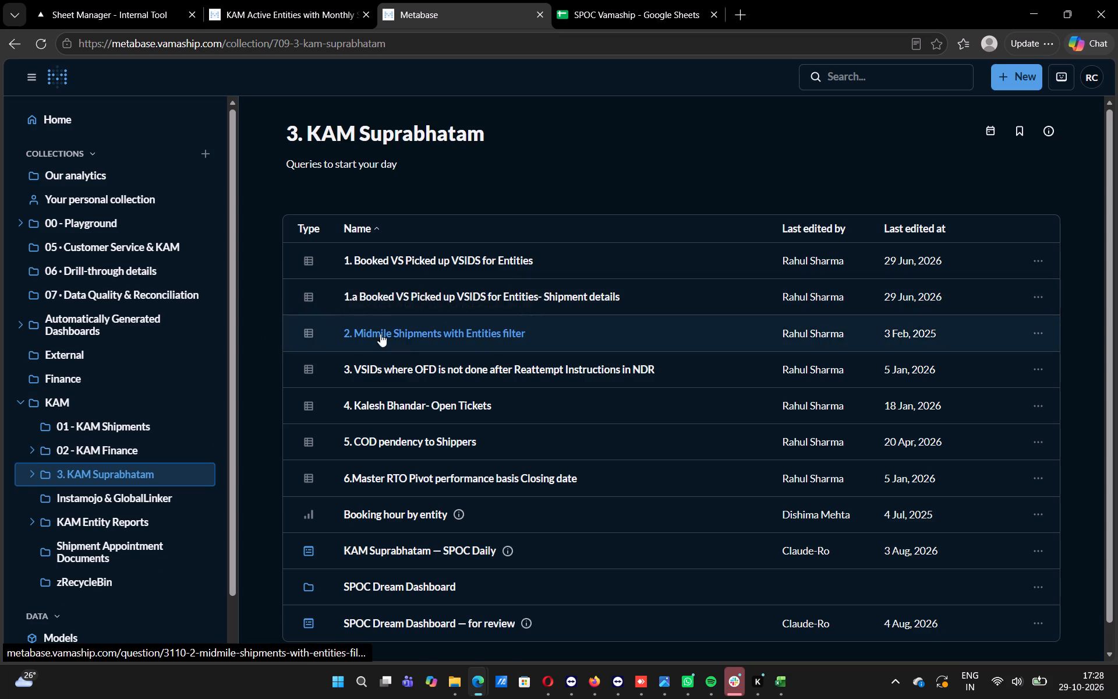
{"action": "left_click", "coordinate": [387, 370]}
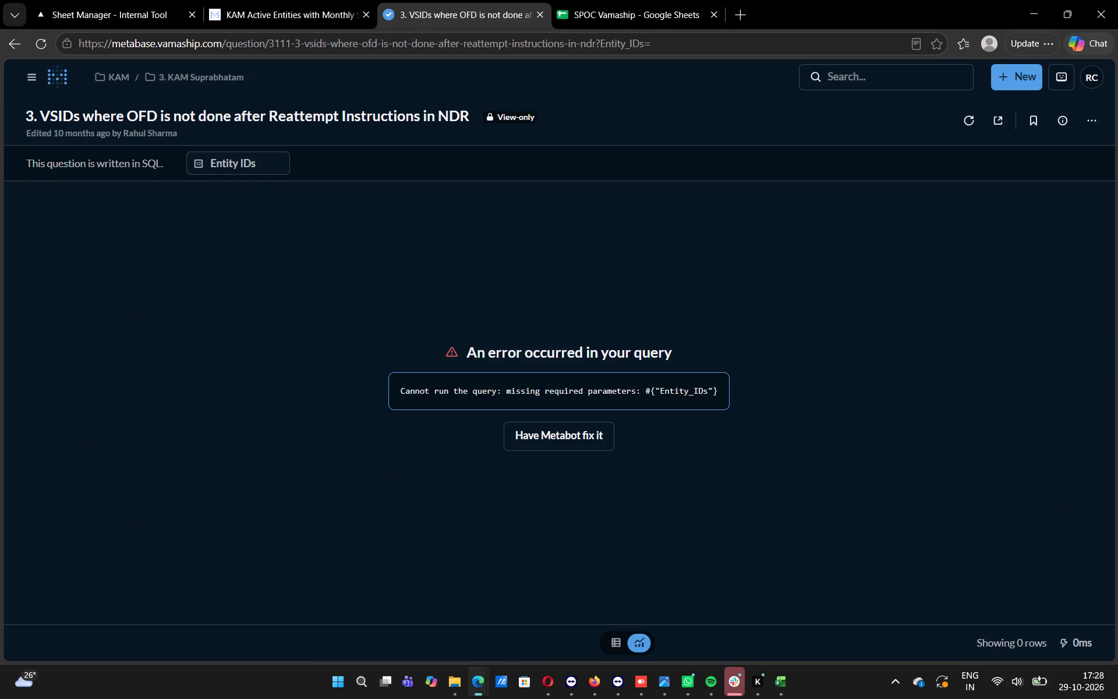
{"action": "left_click", "coordinate": [243, 167]}
{"action": "key", "text": "ctrl+v"}
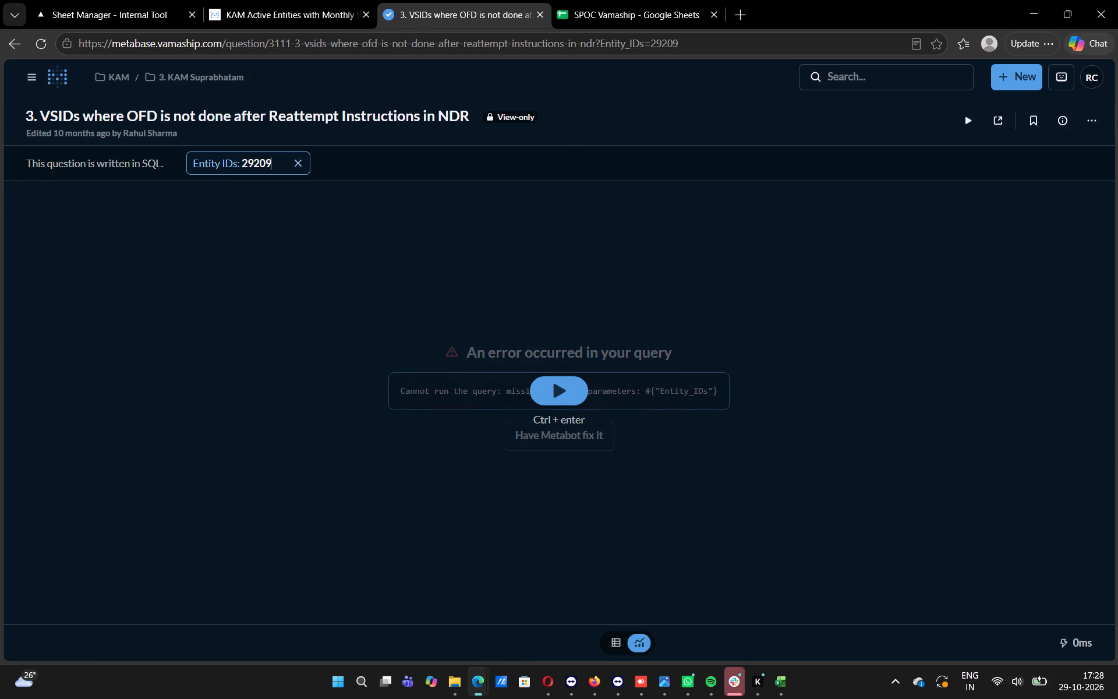
{"action": "left_click", "coordinate": [561, 408]}
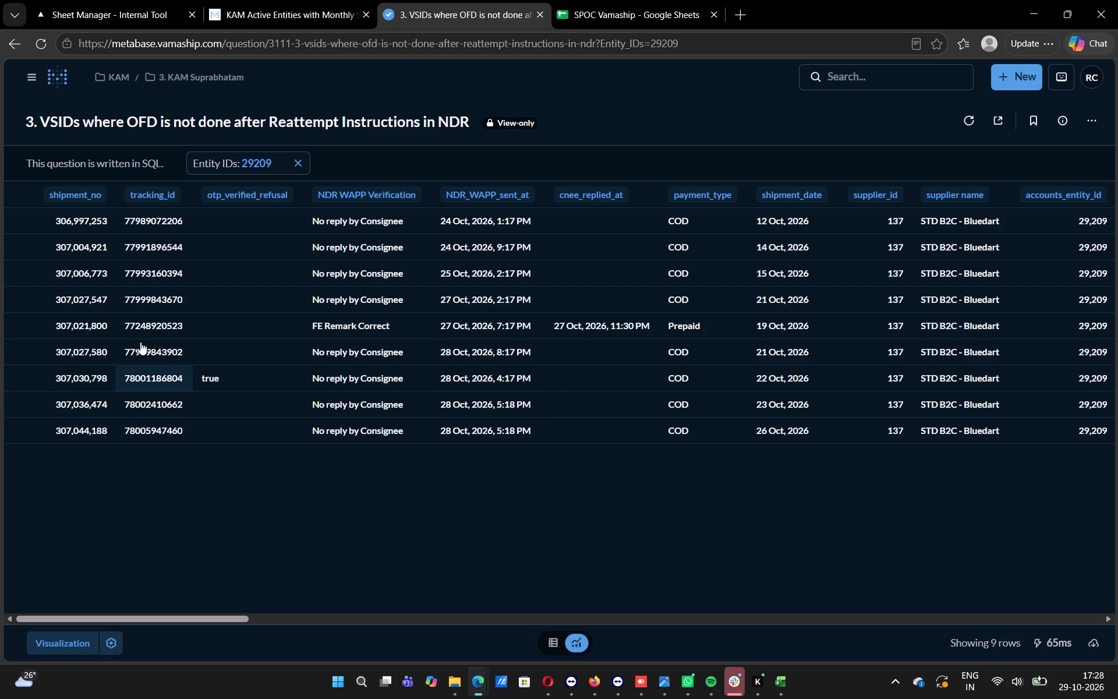
{"action": "left_click", "coordinate": [126, 219]}
{"action": "key", "text": "ctrl+c"}
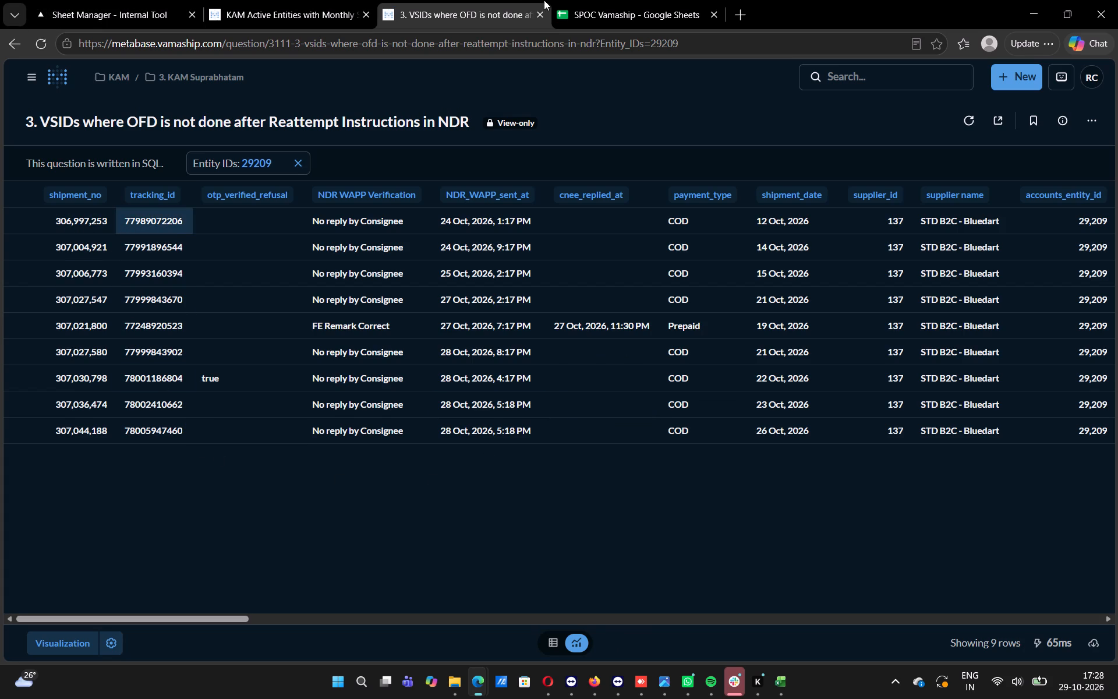
{"action": "left_click", "coordinate": [739, 13]}
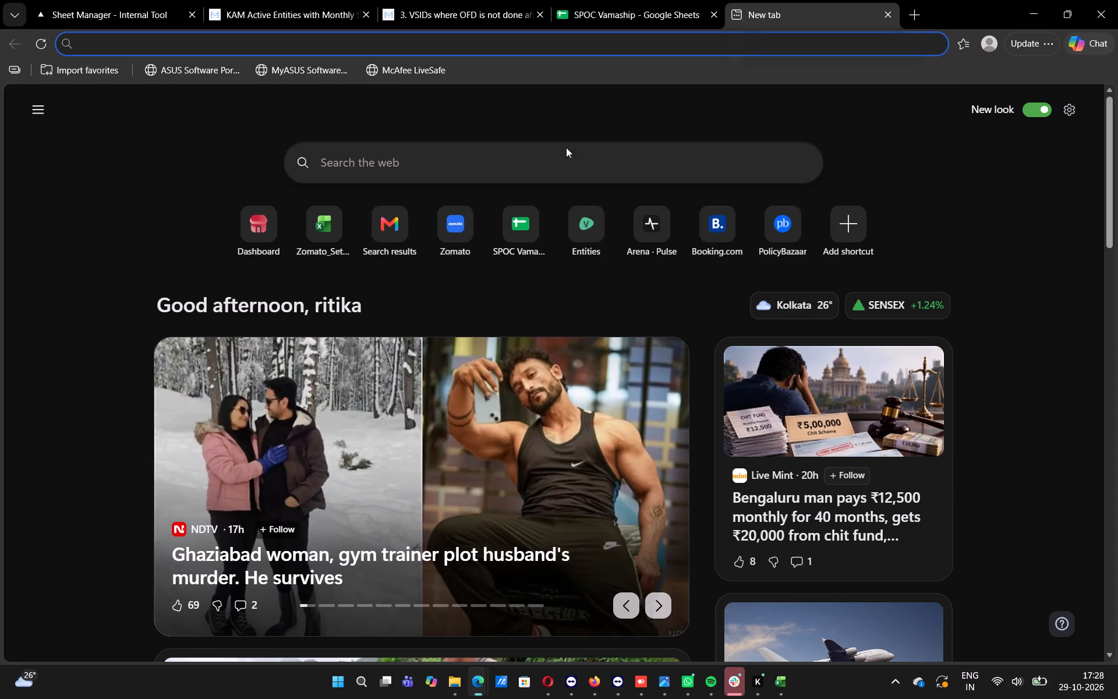
{"action": "left_click", "coordinate": [580, 230]}
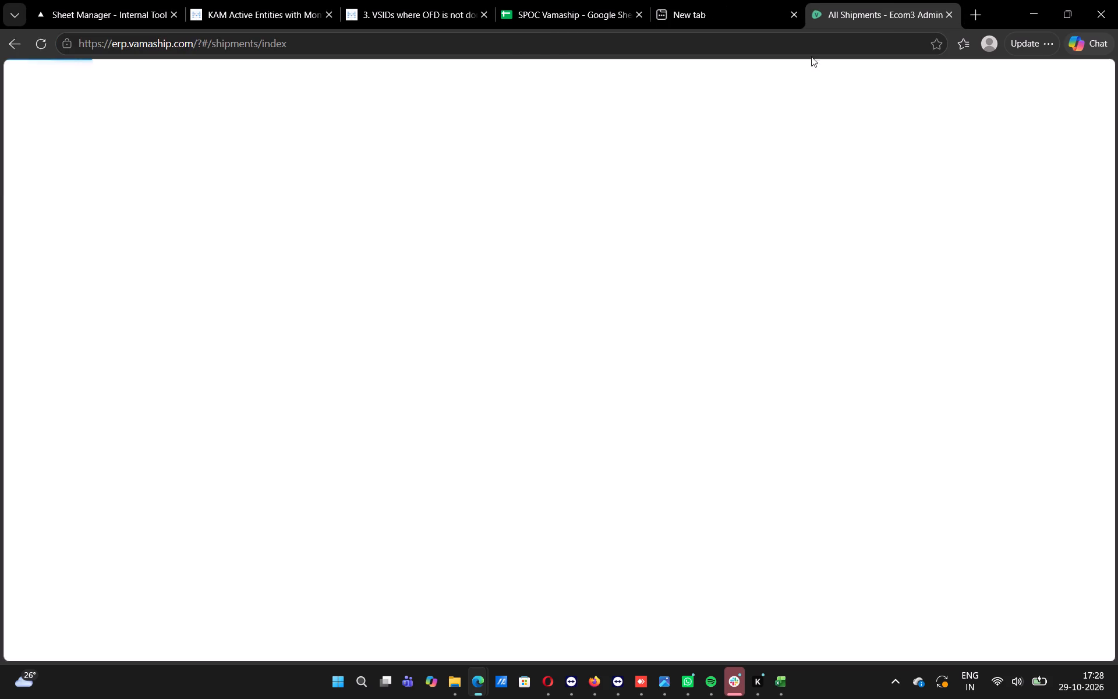
{"action": "left_click", "coordinate": [794, 14]}
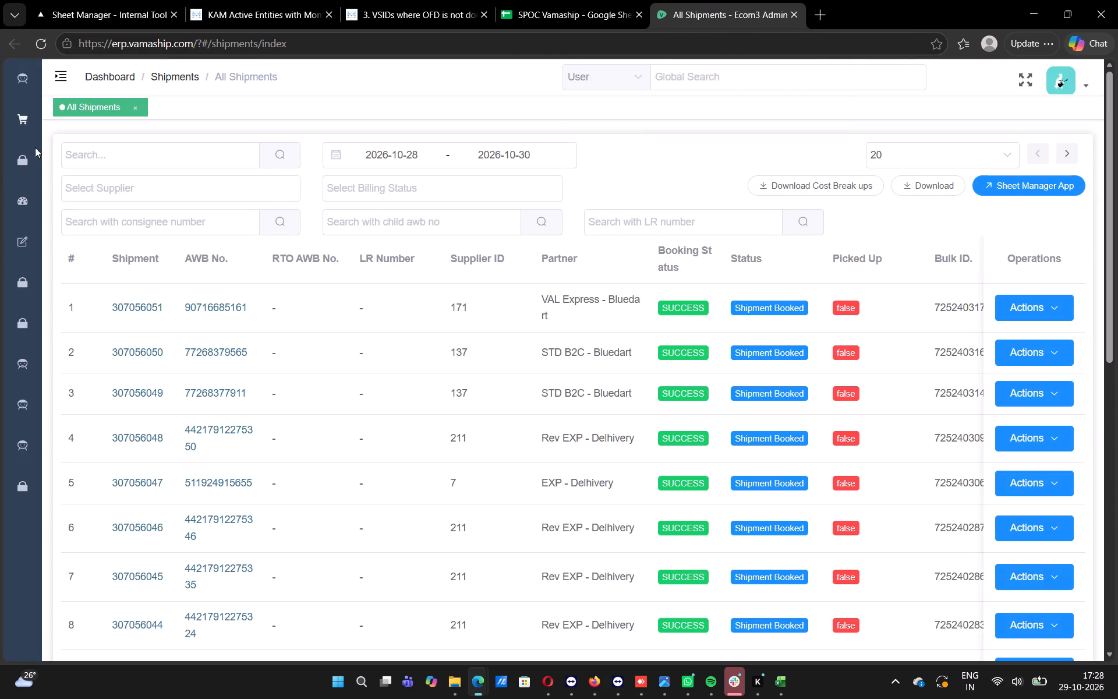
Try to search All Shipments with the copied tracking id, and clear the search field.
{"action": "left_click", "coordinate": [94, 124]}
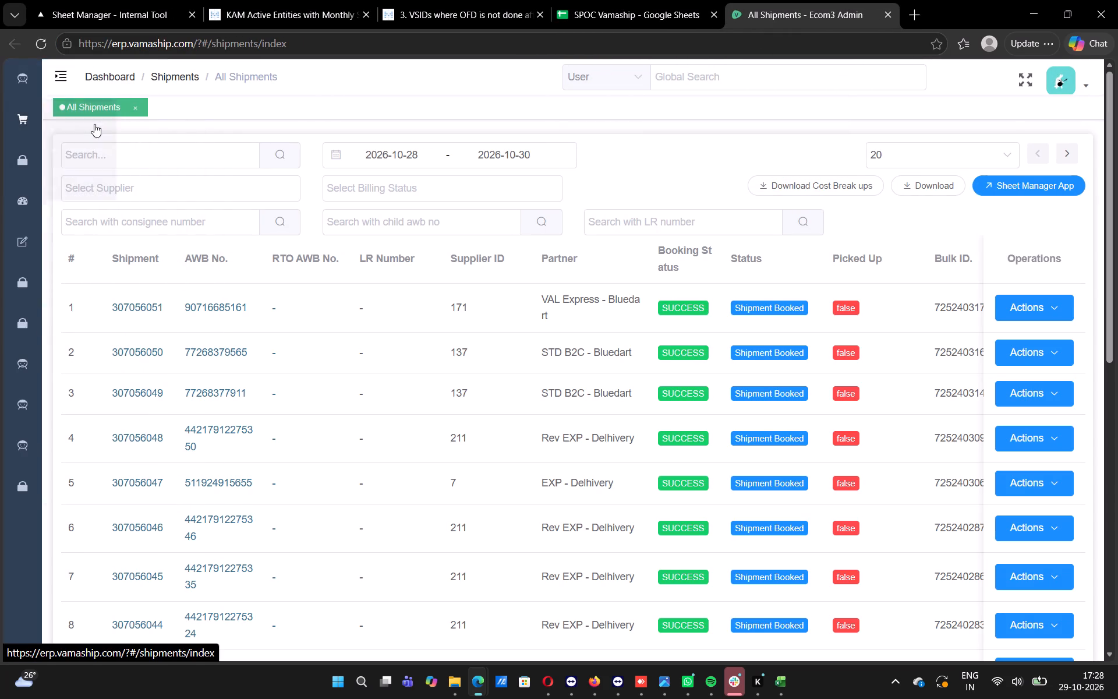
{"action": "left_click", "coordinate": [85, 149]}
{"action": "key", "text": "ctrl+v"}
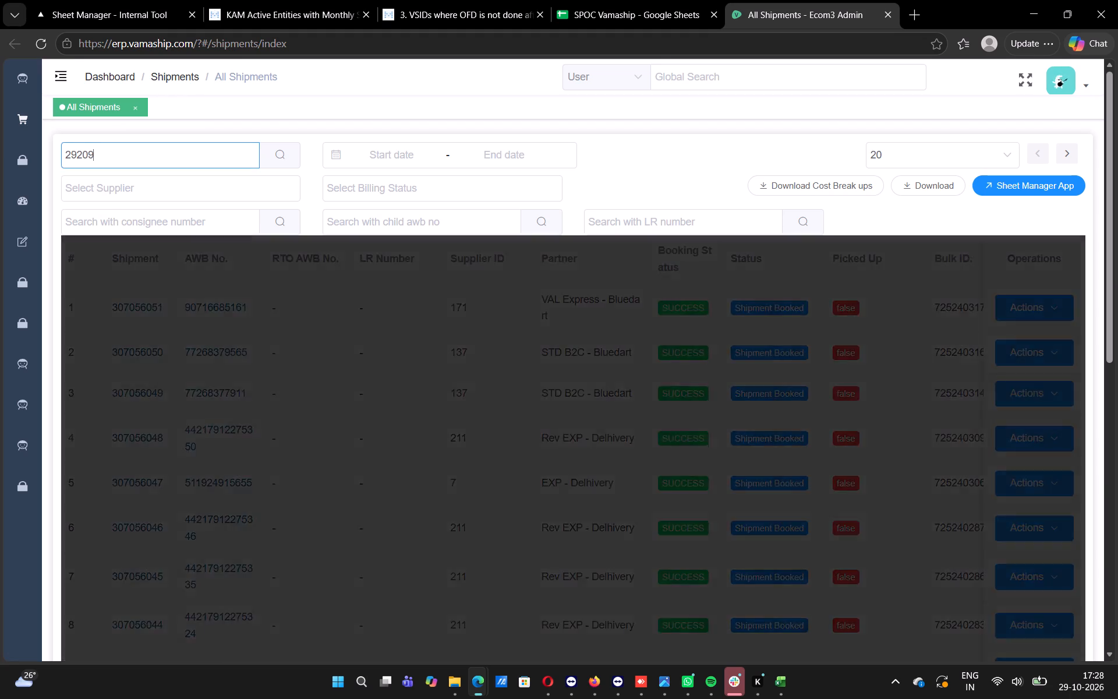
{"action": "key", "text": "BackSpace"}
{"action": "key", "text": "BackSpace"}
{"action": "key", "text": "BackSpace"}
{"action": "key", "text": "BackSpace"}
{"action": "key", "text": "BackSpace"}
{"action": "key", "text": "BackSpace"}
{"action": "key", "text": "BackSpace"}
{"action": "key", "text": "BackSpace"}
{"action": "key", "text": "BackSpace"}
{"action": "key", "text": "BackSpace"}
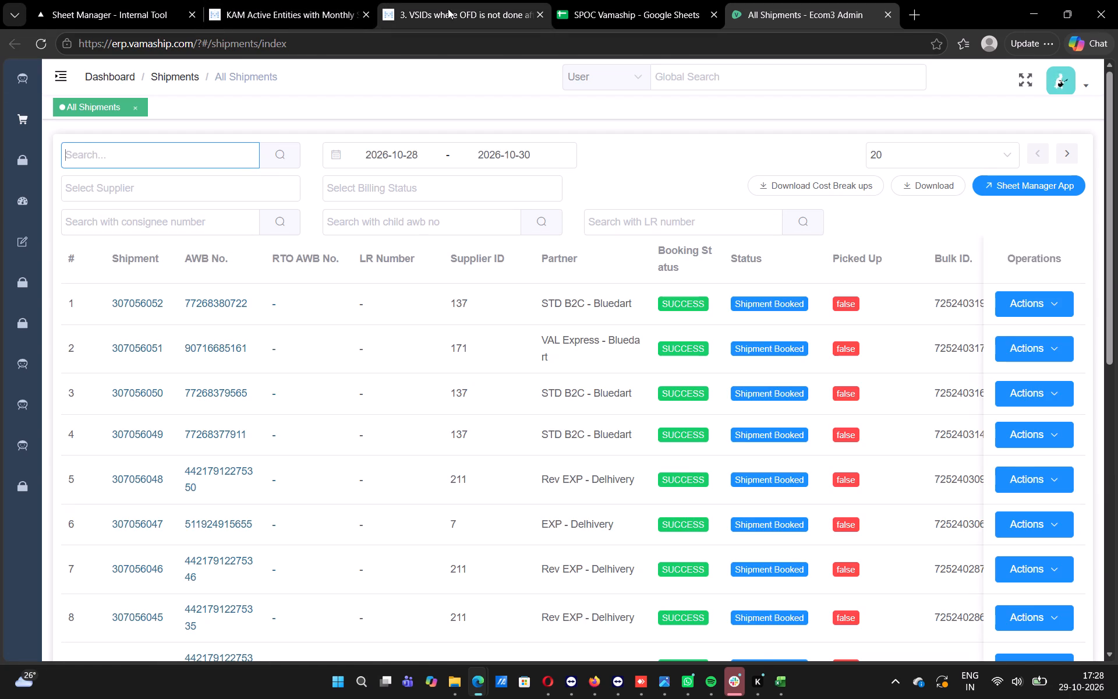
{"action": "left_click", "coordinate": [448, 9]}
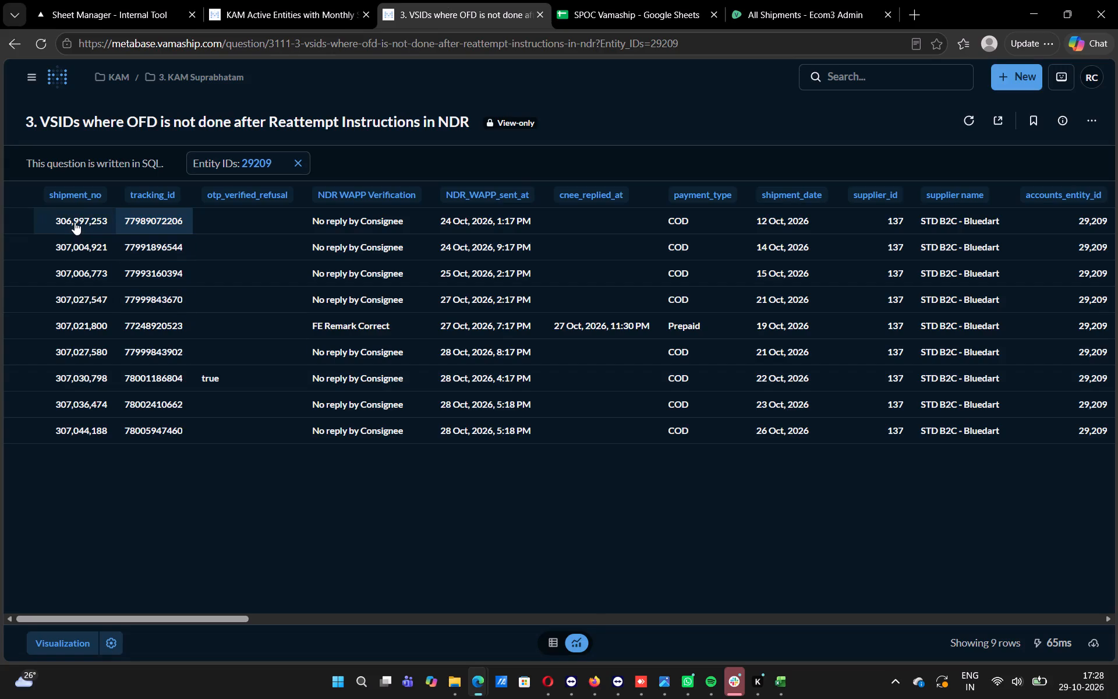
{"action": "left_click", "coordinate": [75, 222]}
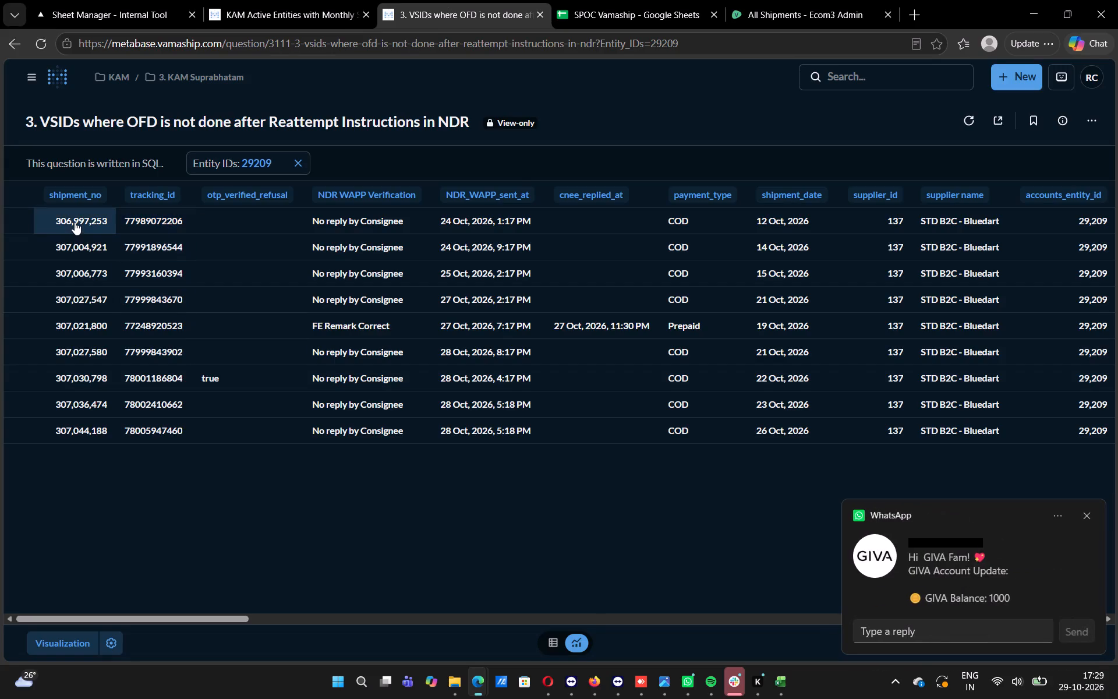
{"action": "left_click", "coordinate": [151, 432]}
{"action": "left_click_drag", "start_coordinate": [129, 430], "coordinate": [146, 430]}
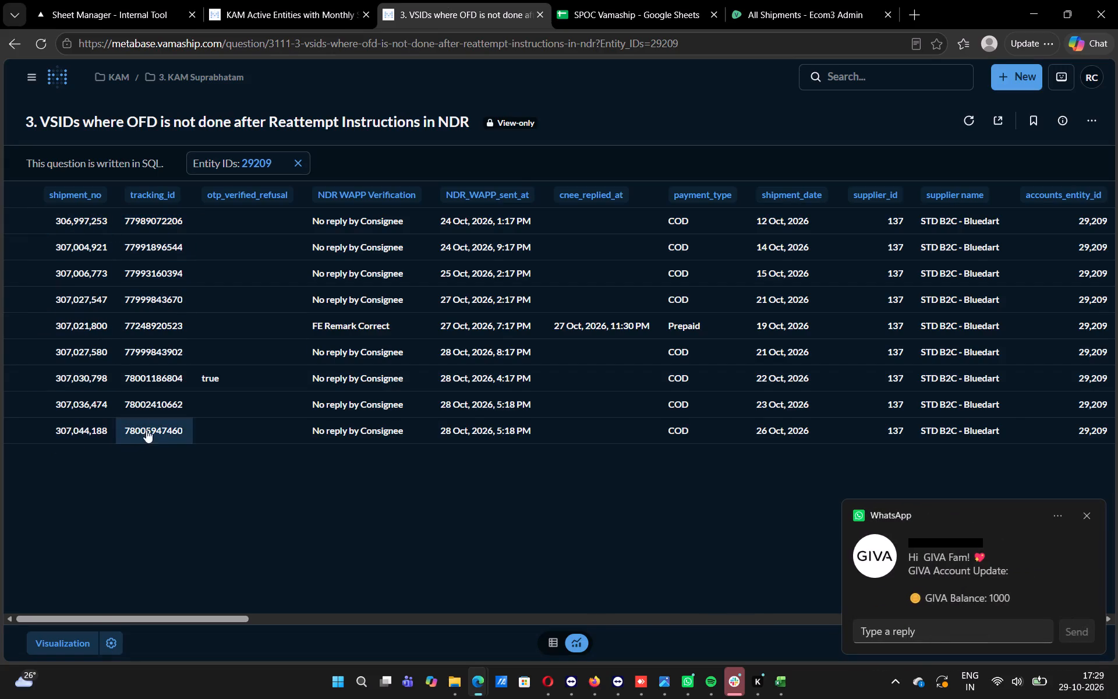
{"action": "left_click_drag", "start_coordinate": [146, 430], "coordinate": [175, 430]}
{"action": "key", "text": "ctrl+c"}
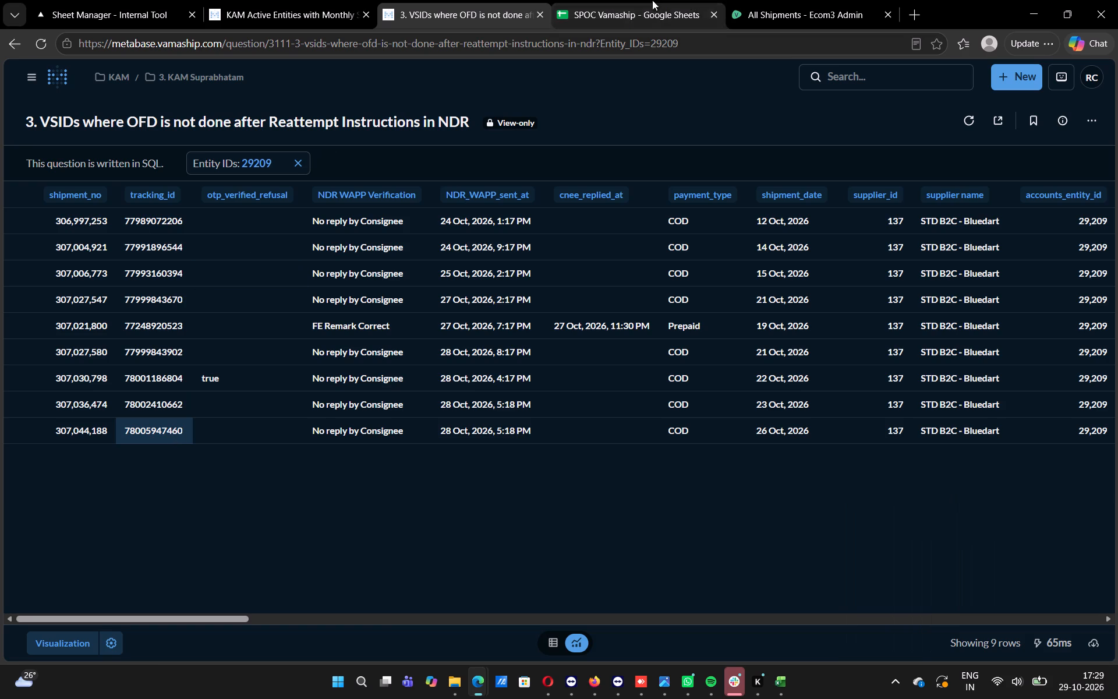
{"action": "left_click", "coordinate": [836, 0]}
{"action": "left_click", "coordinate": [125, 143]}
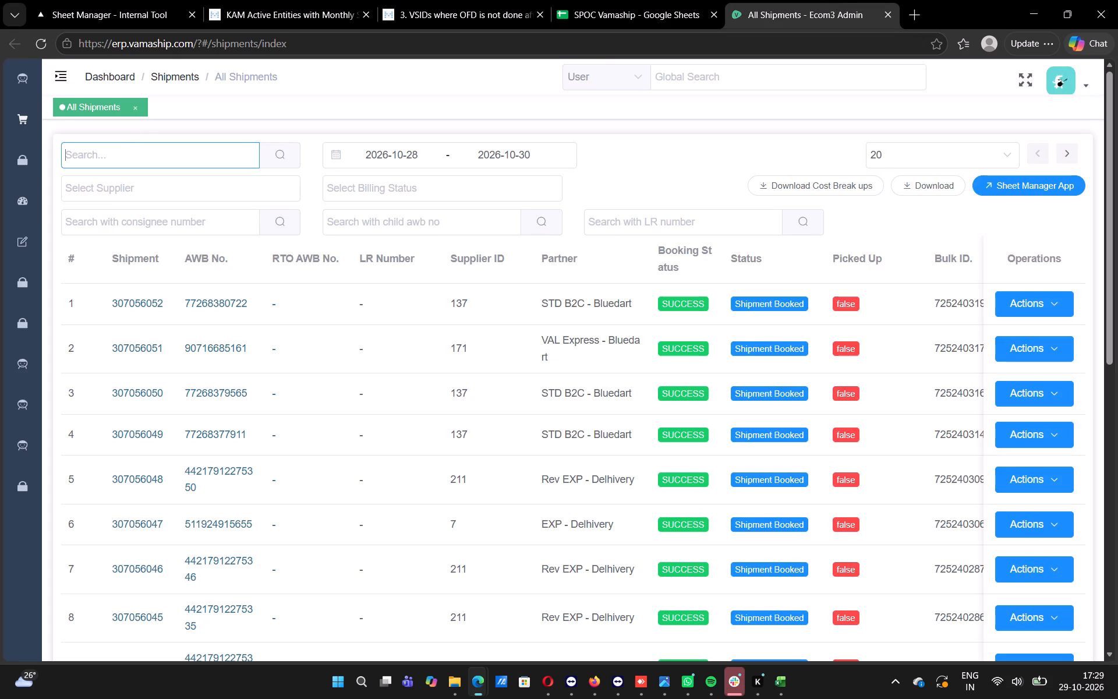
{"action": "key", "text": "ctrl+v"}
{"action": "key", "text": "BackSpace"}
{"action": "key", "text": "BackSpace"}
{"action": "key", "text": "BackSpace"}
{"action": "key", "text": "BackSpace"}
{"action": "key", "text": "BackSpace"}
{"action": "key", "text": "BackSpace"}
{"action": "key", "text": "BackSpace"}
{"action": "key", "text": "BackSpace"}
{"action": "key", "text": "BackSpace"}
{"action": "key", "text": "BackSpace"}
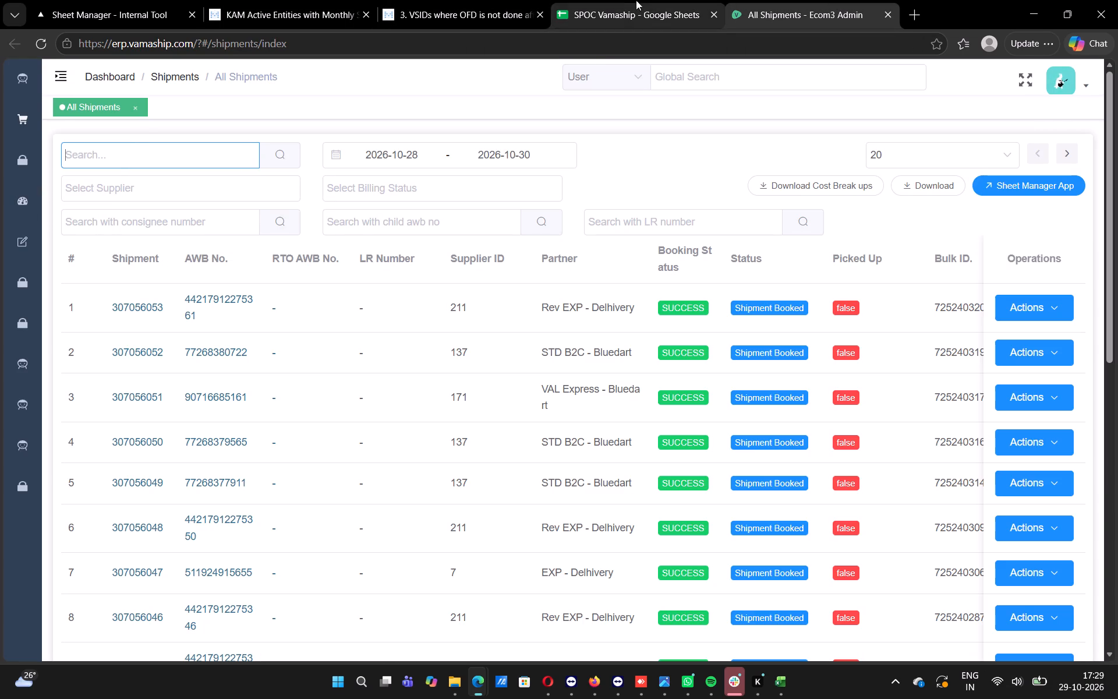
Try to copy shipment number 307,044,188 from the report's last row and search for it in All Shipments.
{"action": "left_click", "coordinate": [456, 0]}
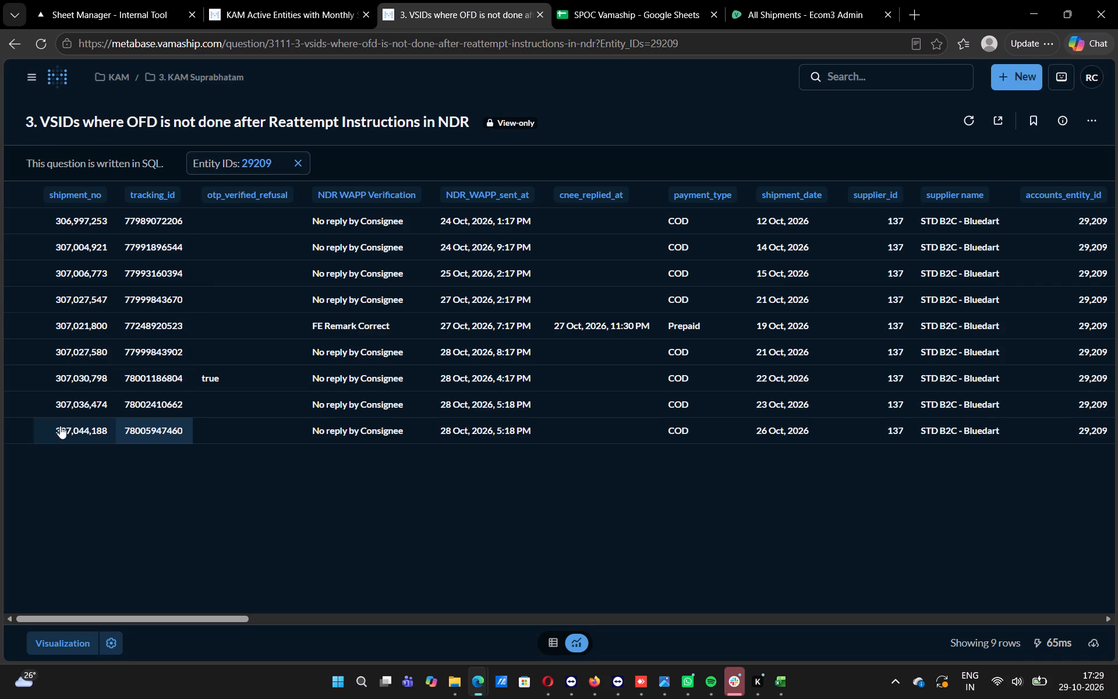
{"action": "left_click", "coordinate": [61, 430]}
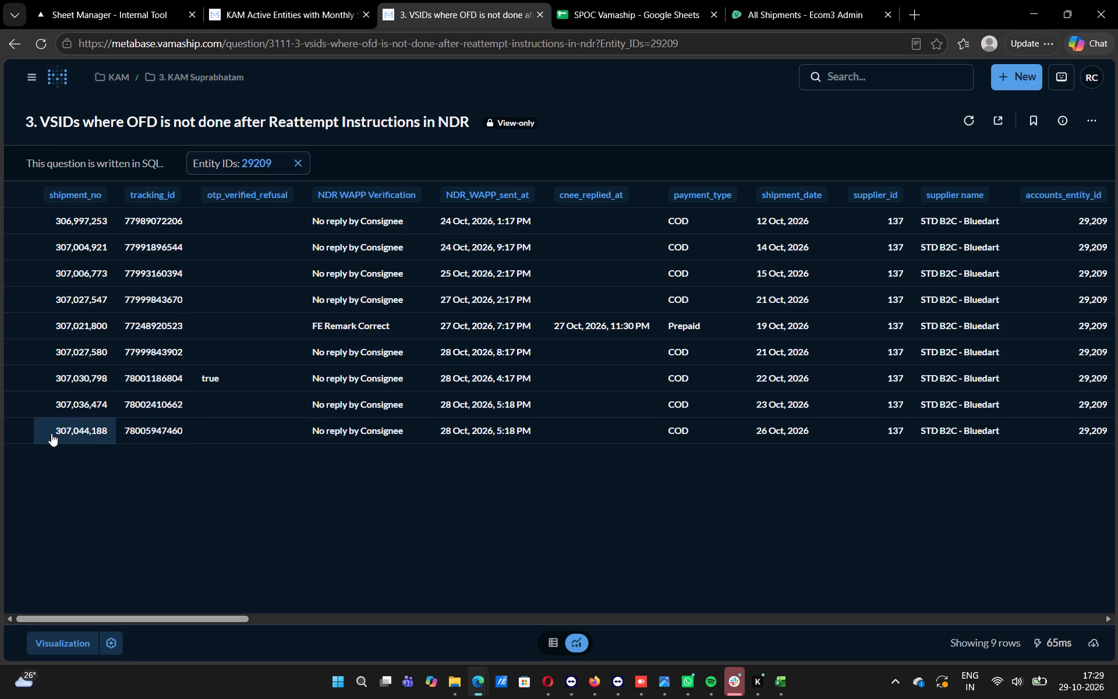
{"action": "left_click_drag", "start_coordinate": [51, 433], "coordinate": [99, 432]}
{"action": "right_click", "coordinate": [99, 432]}
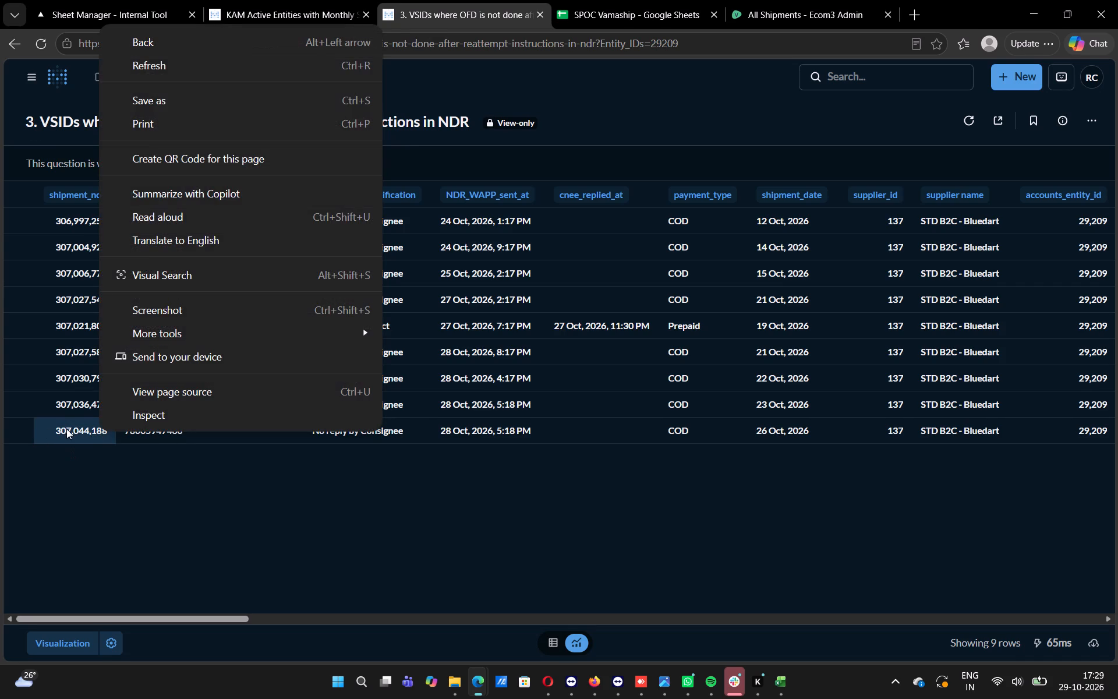
{"action": "left_click", "coordinate": [66, 428]}
{"action": "key", "text": "ctrl+c"}
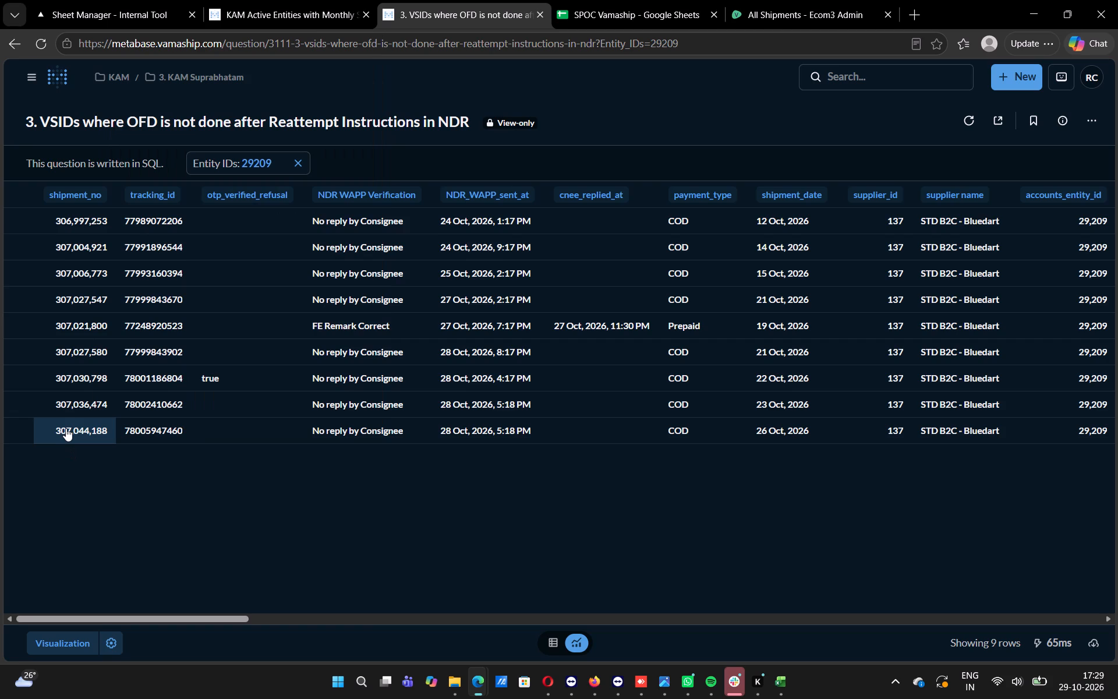
{"action": "left_click", "coordinate": [811, 3]}
{"action": "left_click", "coordinate": [97, 160]}
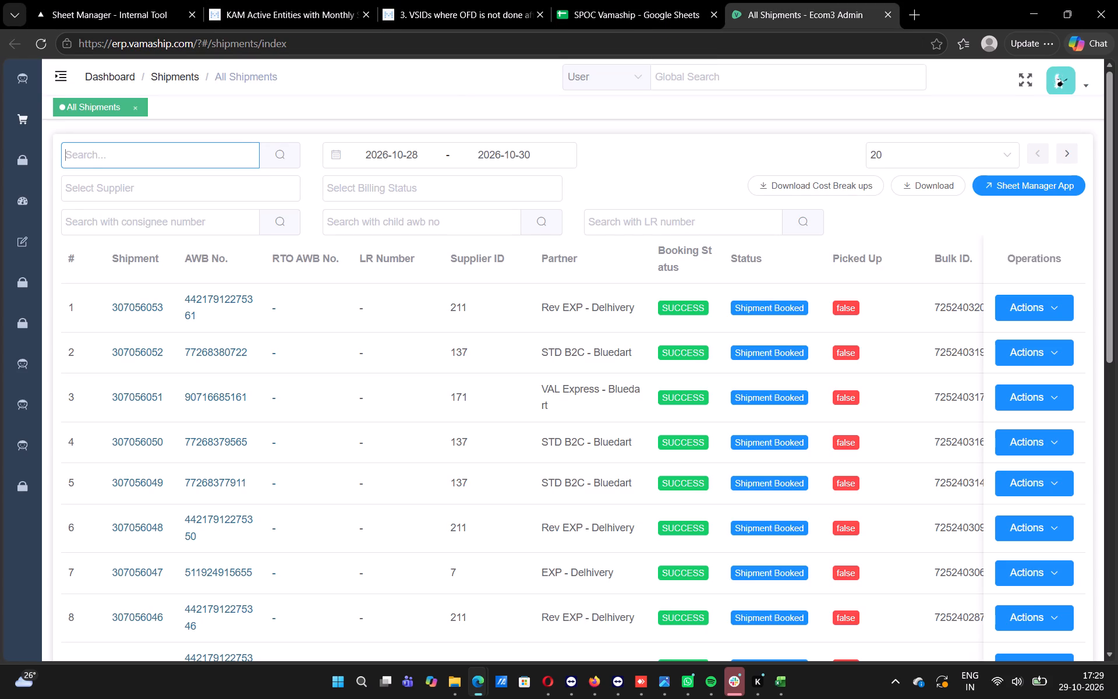
{"action": "key", "text": "ctrl+c"}
{"action": "key", "text": "ctrl+v"}
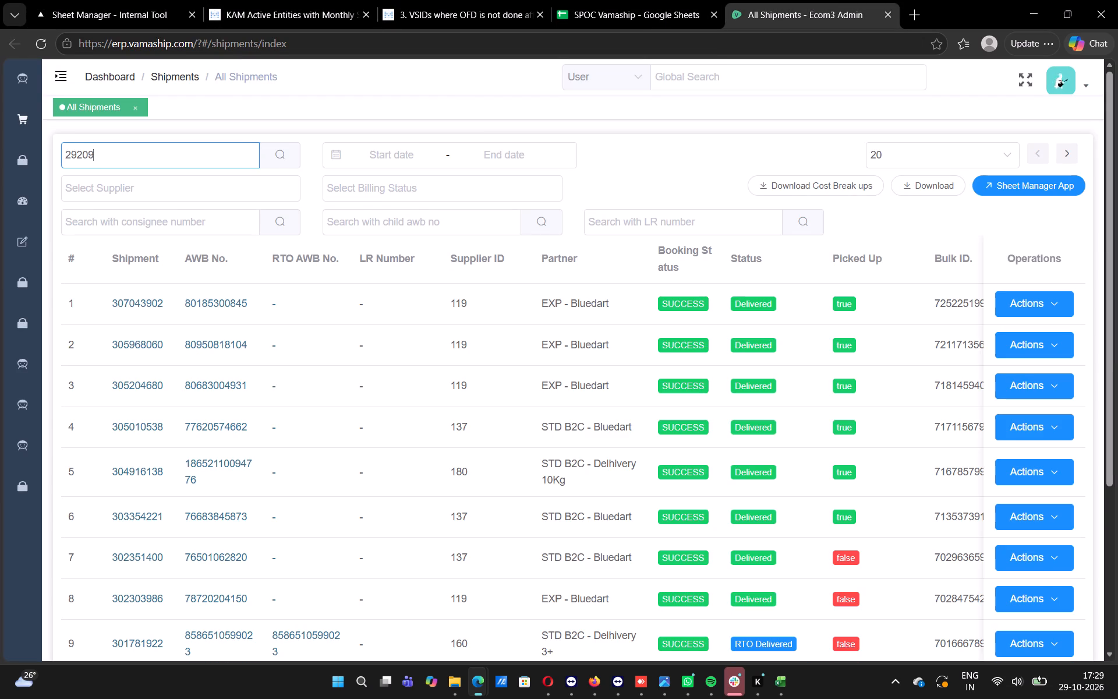
{"action": "left_click", "coordinate": [645, 1]}
{"action": "left_click", "coordinate": [792, 4]}
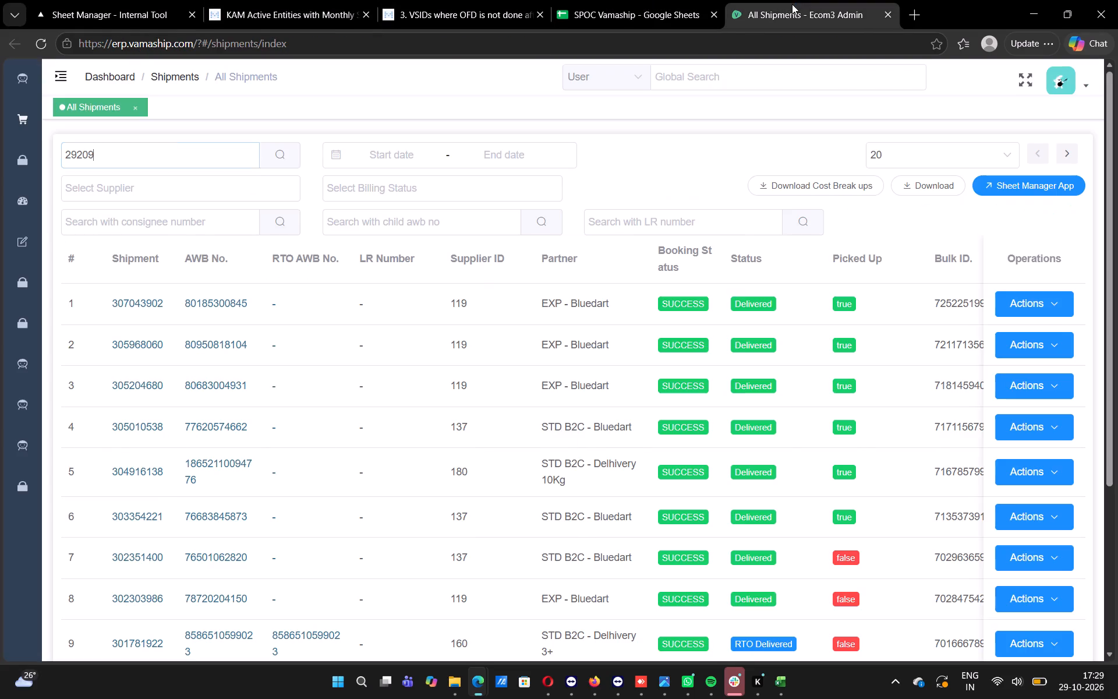
{"action": "left_click", "coordinate": [462, 10]}
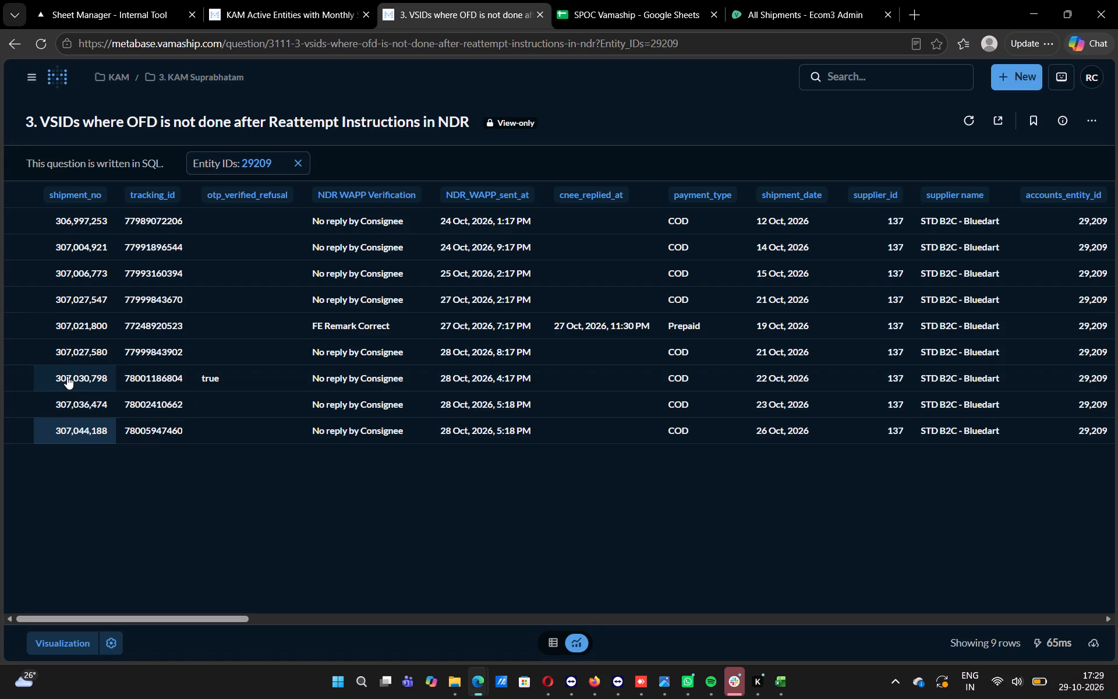
{"action": "left_click", "coordinate": [67, 376]}
{"action": "left_click", "coordinate": [67, 376]}
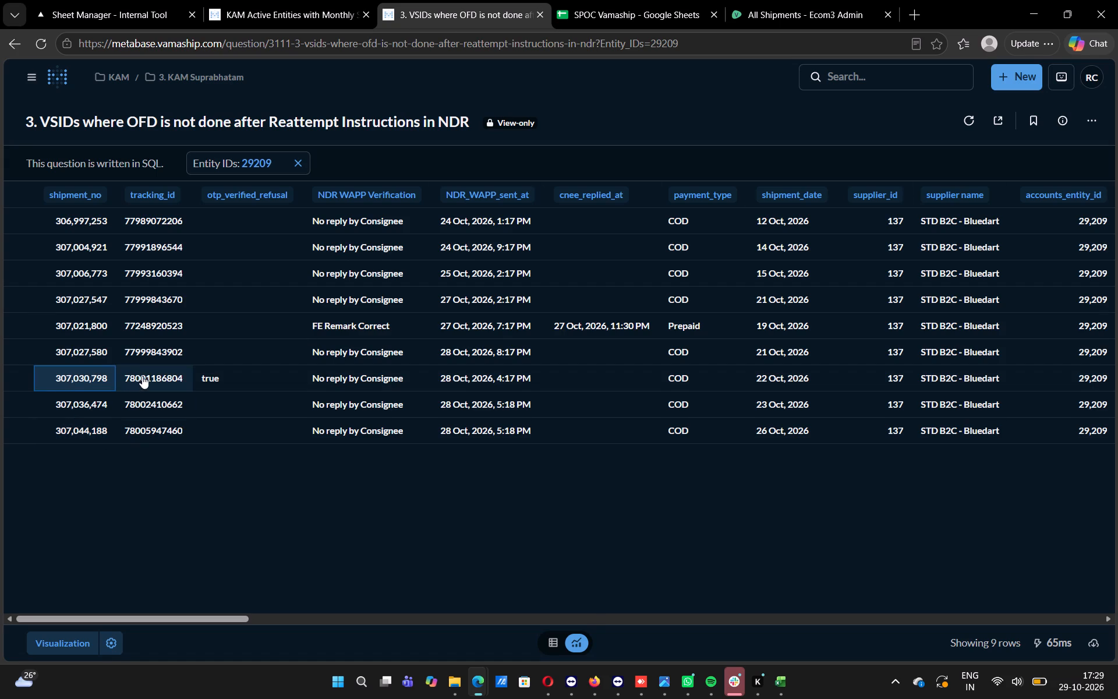
{"action": "double_click", "coordinate": [140, 405]}
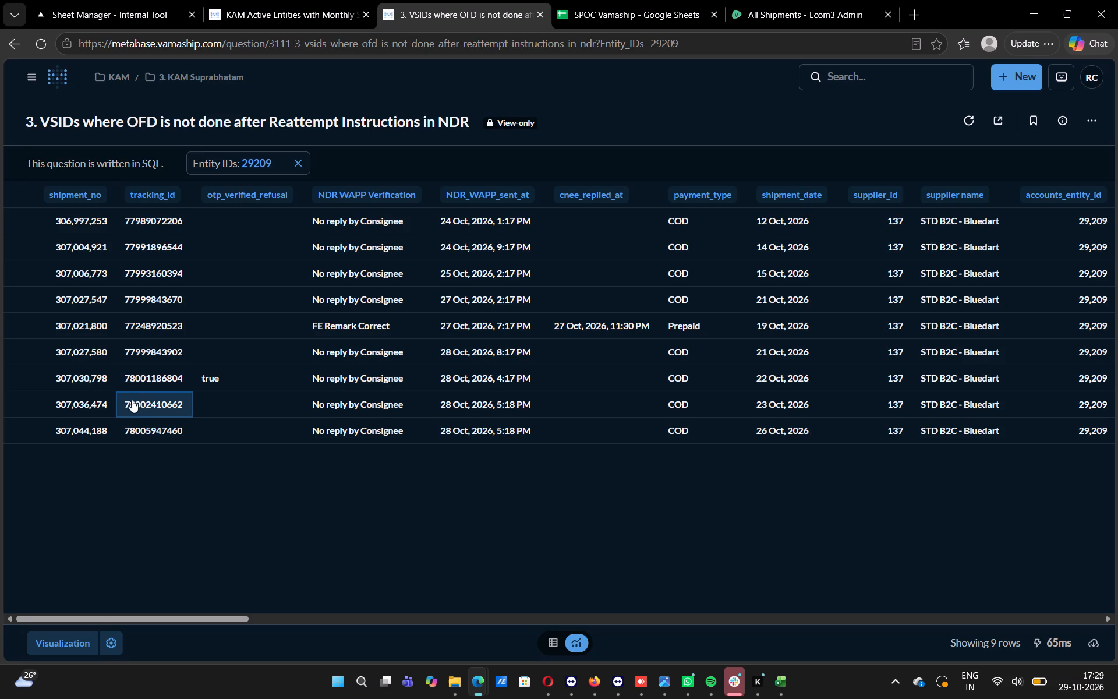
{"action": "left_click_drag", "start_coordinate": [122, 403], "coordinate": [185, 401]}
{"action": "key", "text": "ctrl+c"}
{"action": "left_click", "coordinate": [826, 0]}
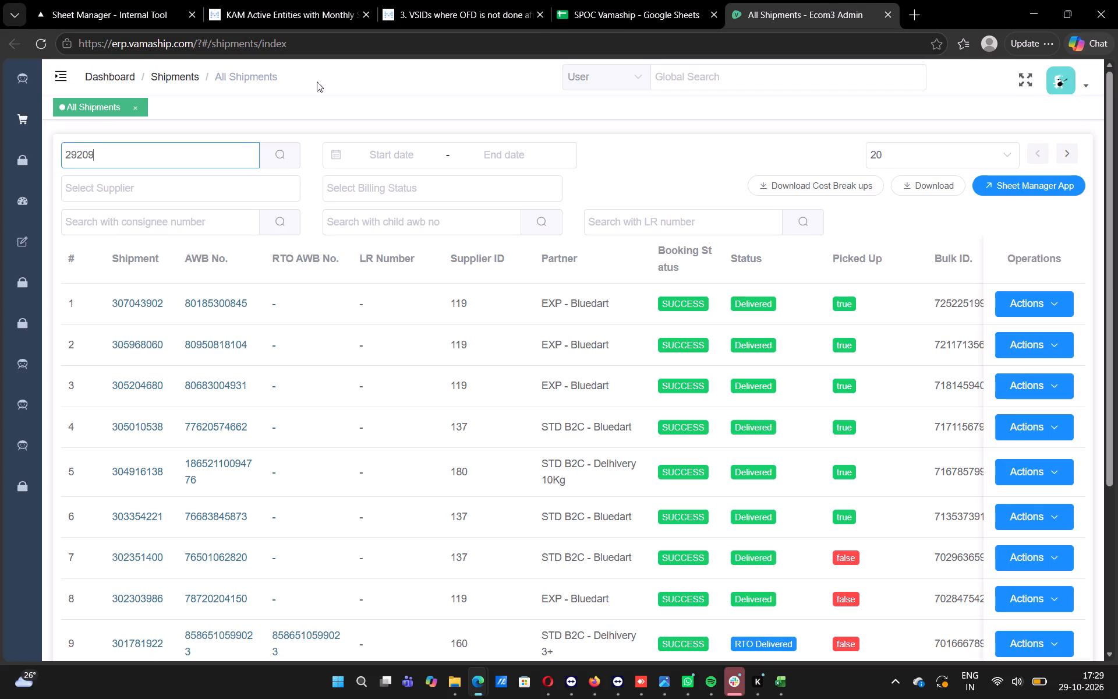
{"action": "key", "text": "BackSpace"}
{"action": "key", "text": "BackSpace"}
{"action": "key", "text": "BackSpace"}
{"action": "key", "text": "BackSpace"}
{"action": "key", "text": "BackSpace"}
{"action": "key", "text": "BackSpace"}
{"action": "key", "text": "BackSpace"}
{"action": "key", "text": "BackSpace"}
{"action": "key", "text": "BackSpace"}
{"action": "key", "text": "BackSpace"}
{"action": "key", "text": "BackSpace"}
{"action": "key", "text": "BackSpace"}
{"action": "key", "text": "BackSpace"}
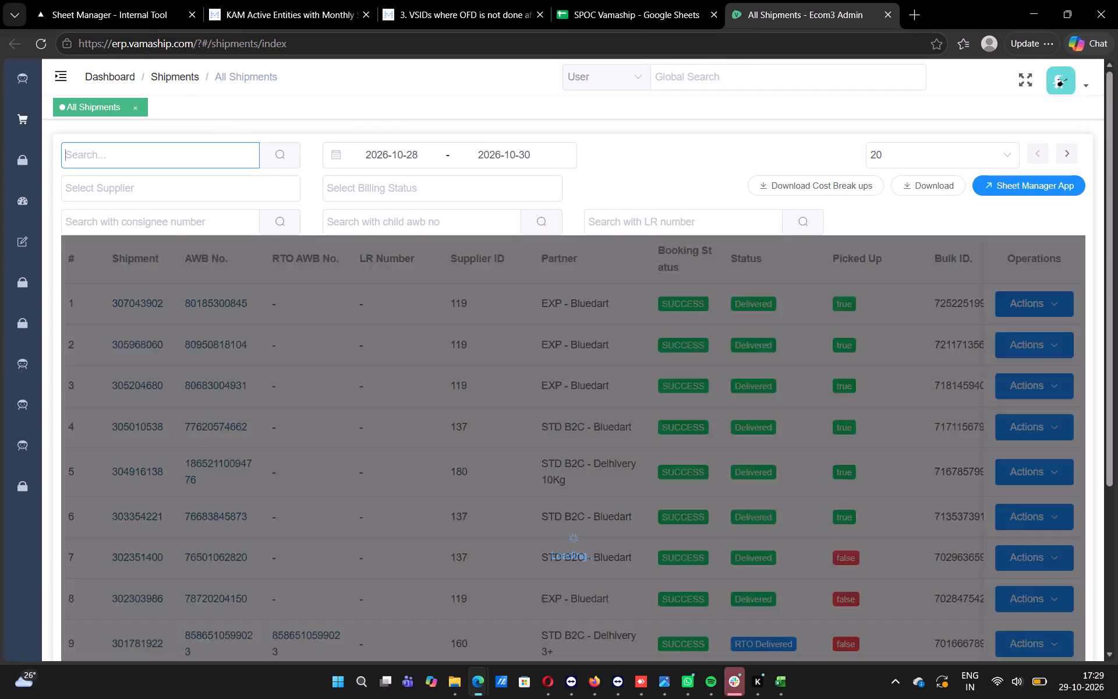
{"action": "key", "text": "ctrl+v"}
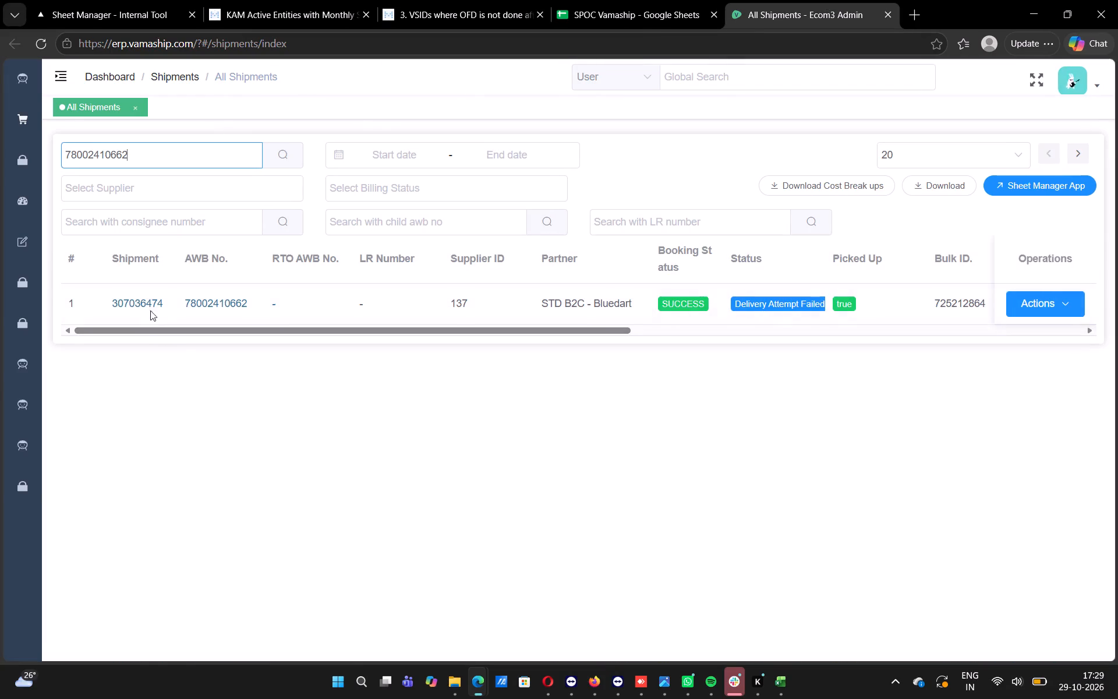
{"action": "left_click", "coordinate": [147, 306]}
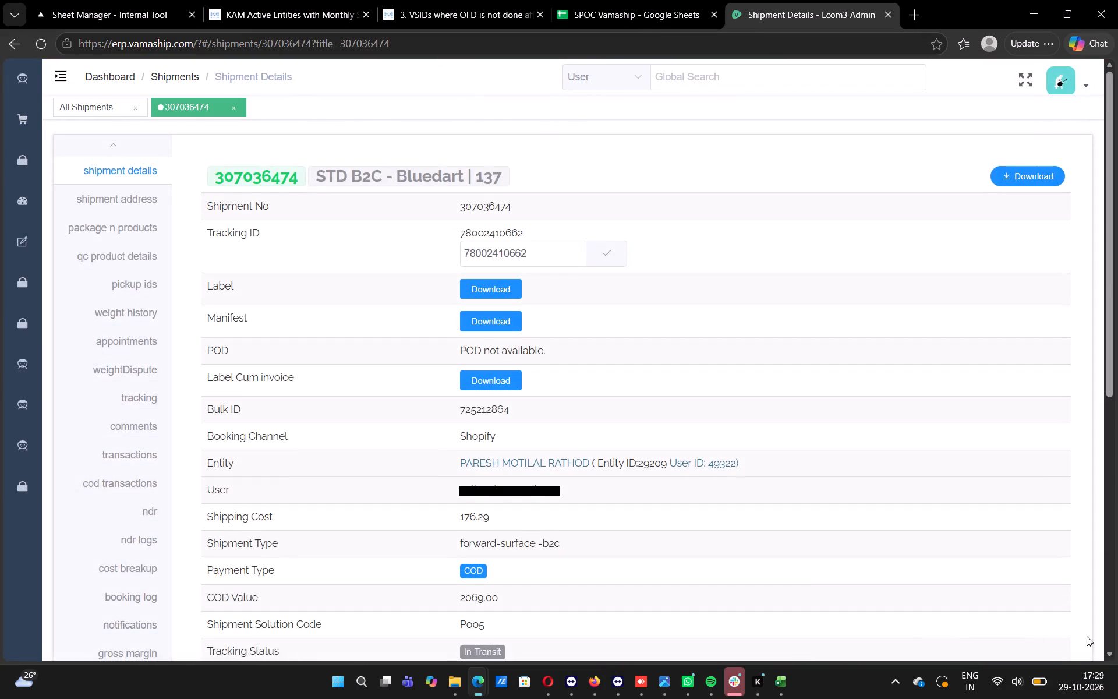
Raise the screen brightness to about a third in the system quick settings and return to the shipment details.
{"action": "left_click", "coordinate": [1019, 683]}
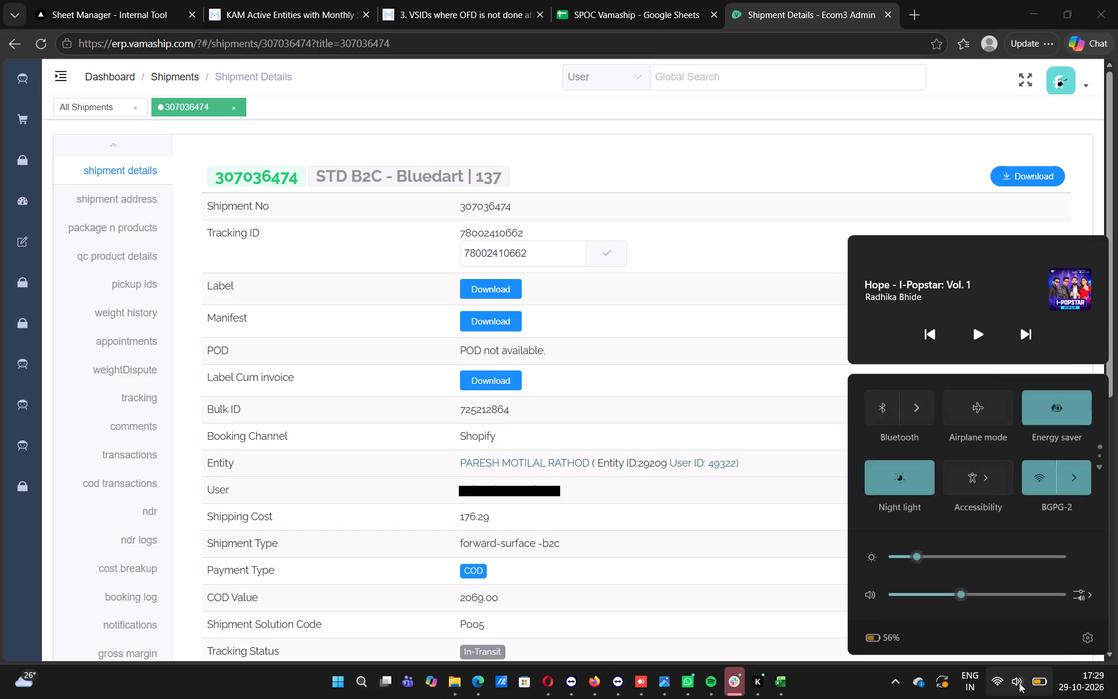
{"action": "left_click", "coordinate": [951, 562]}
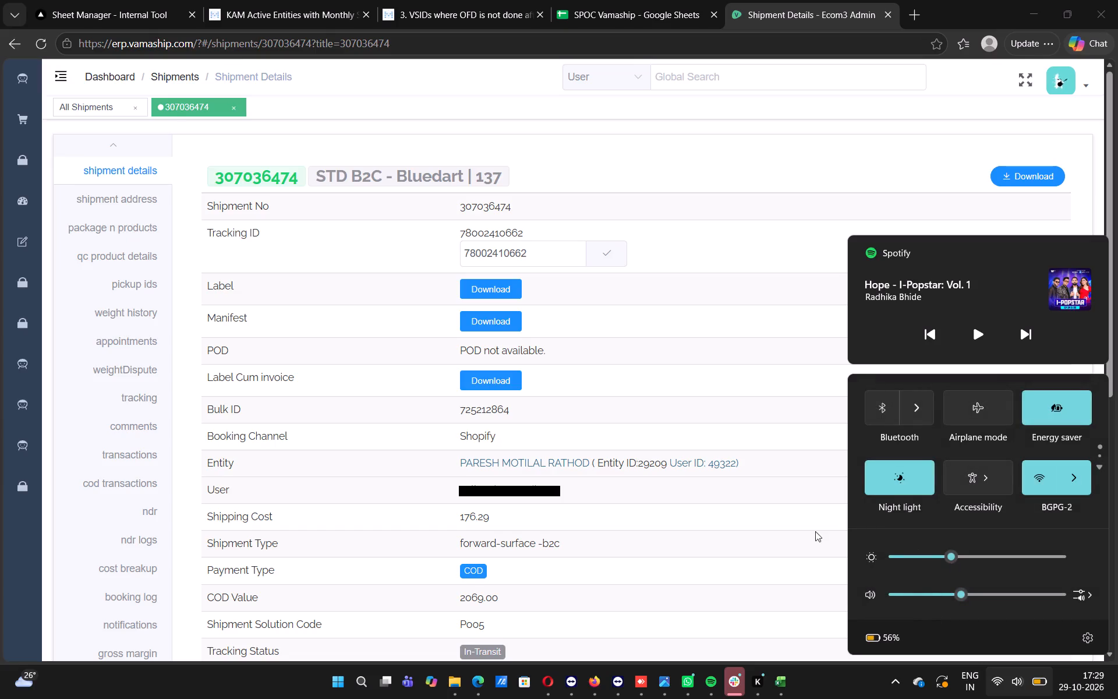
{"action": "left_click", "coordinate": [780, 517]}
{"action": "left_click", "coordinate": [129, 404]}
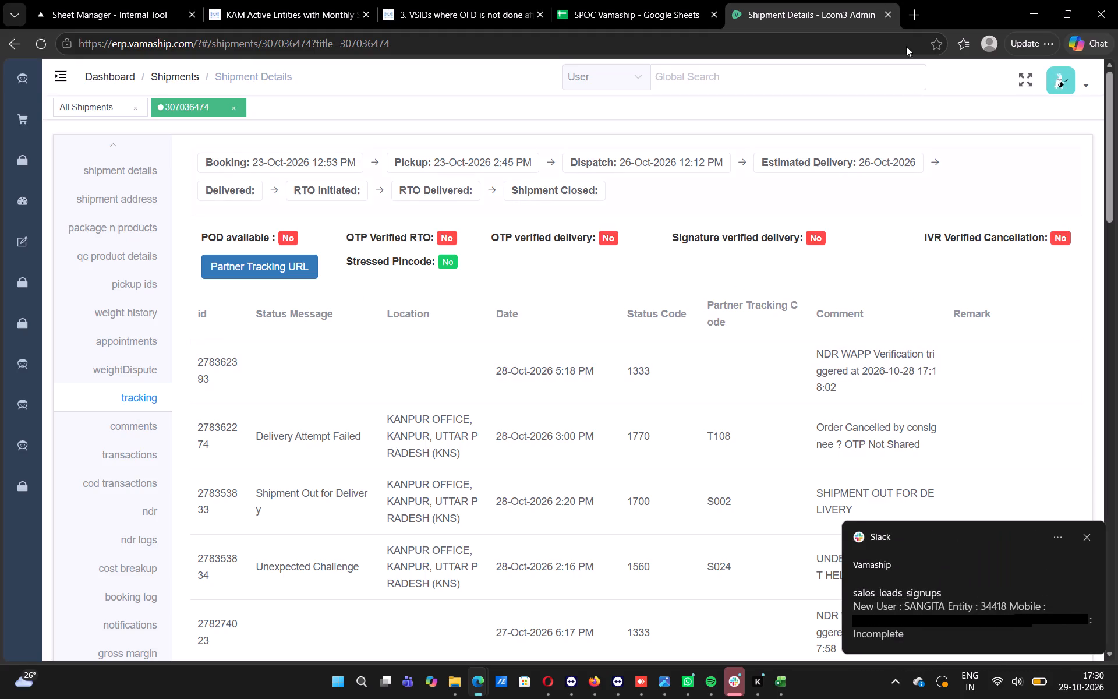
Open a new browser tab and enter GOOGLEME in the address bar to find Google Meet.
{"action": "left_click", "coordinate": [910, 9]}
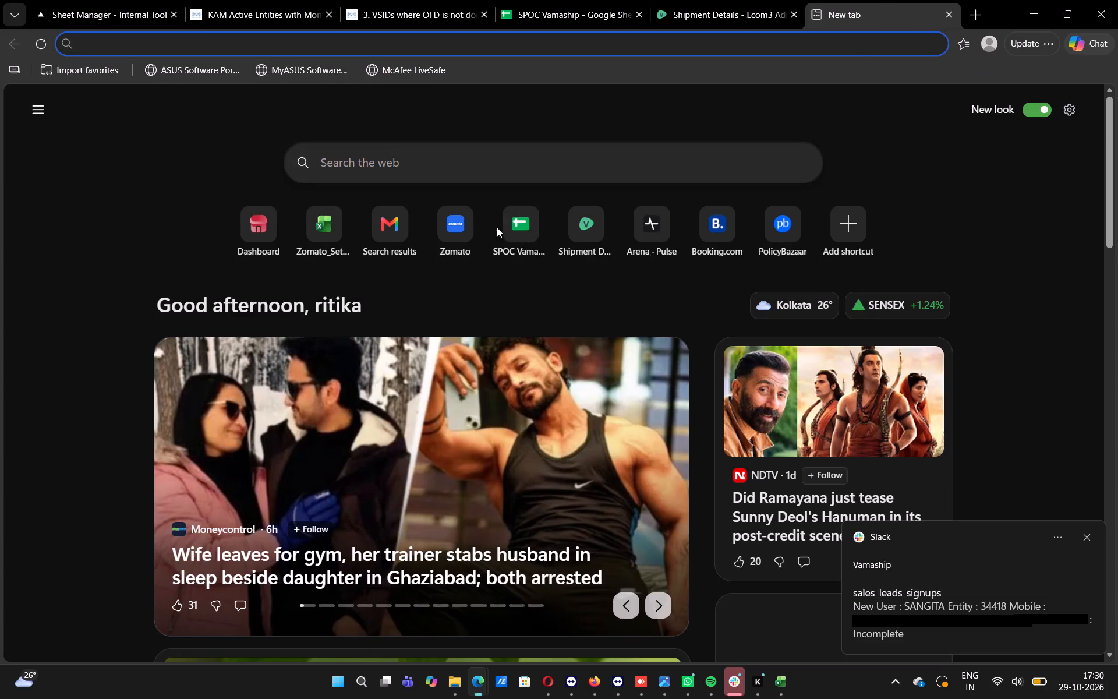
{"action": "type", "text": "ME"}
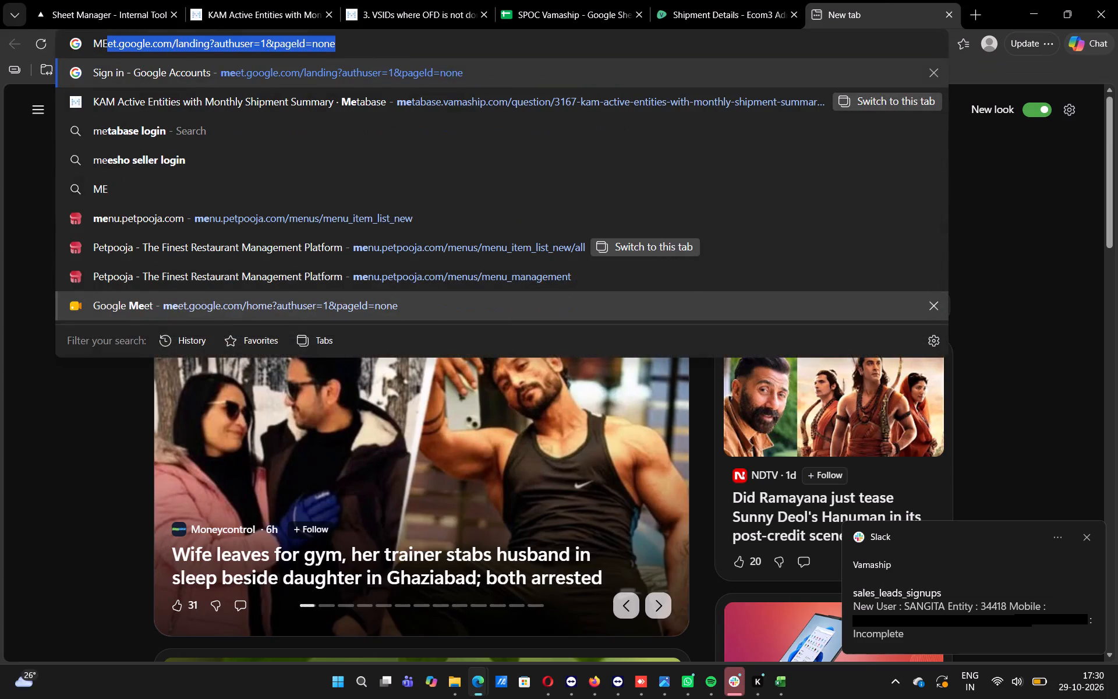
{"action": "key", "text": "BackSpace"}
{"action": "key", "text": "BackSpace"}
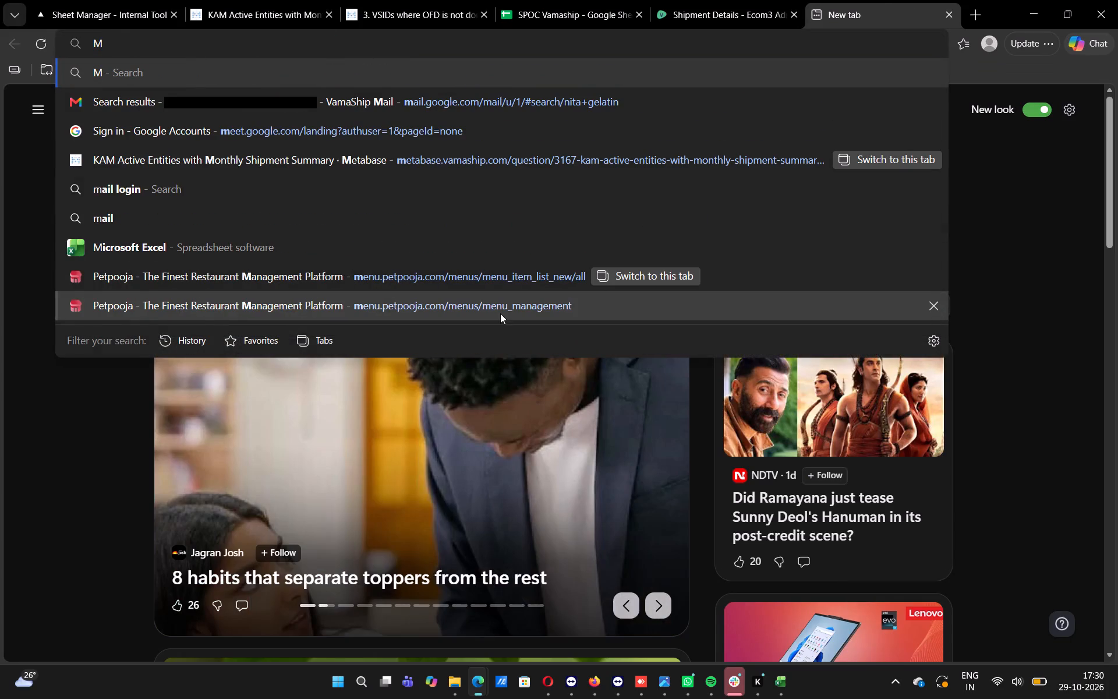
{"action": "key", "text": "g"}
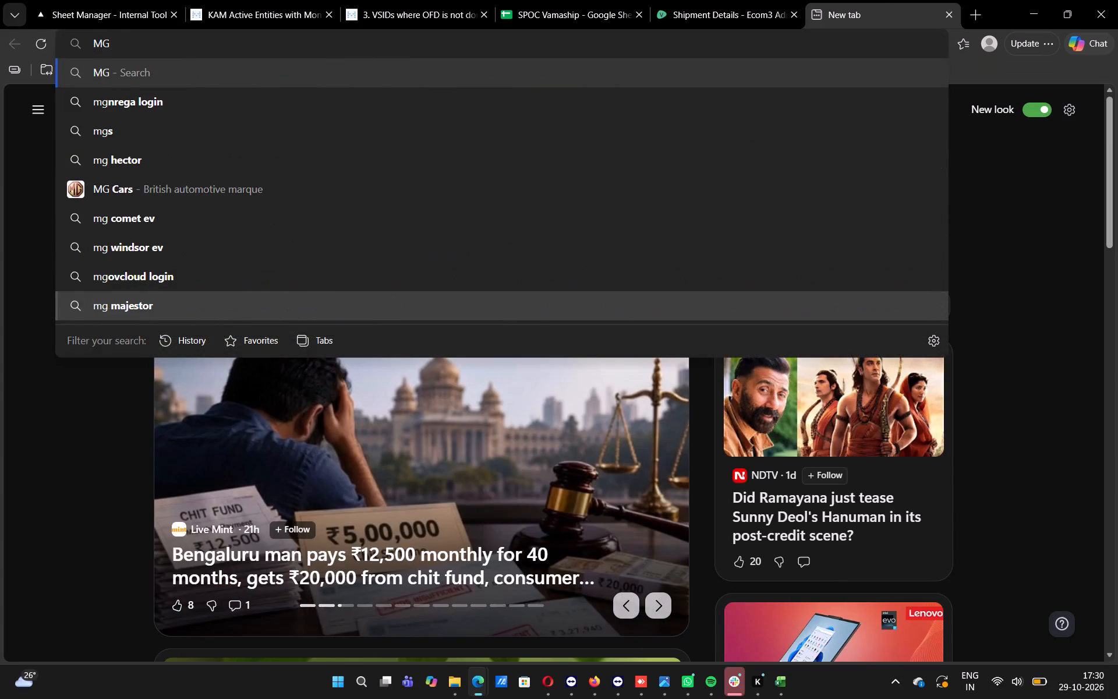
{"action": "key", "text": "BackSpace"}
{"action": "key", "text": "BackSpace"}
{"action": "key", "text": "BackSpace"}
{"action": "type", "text": "GOO"}
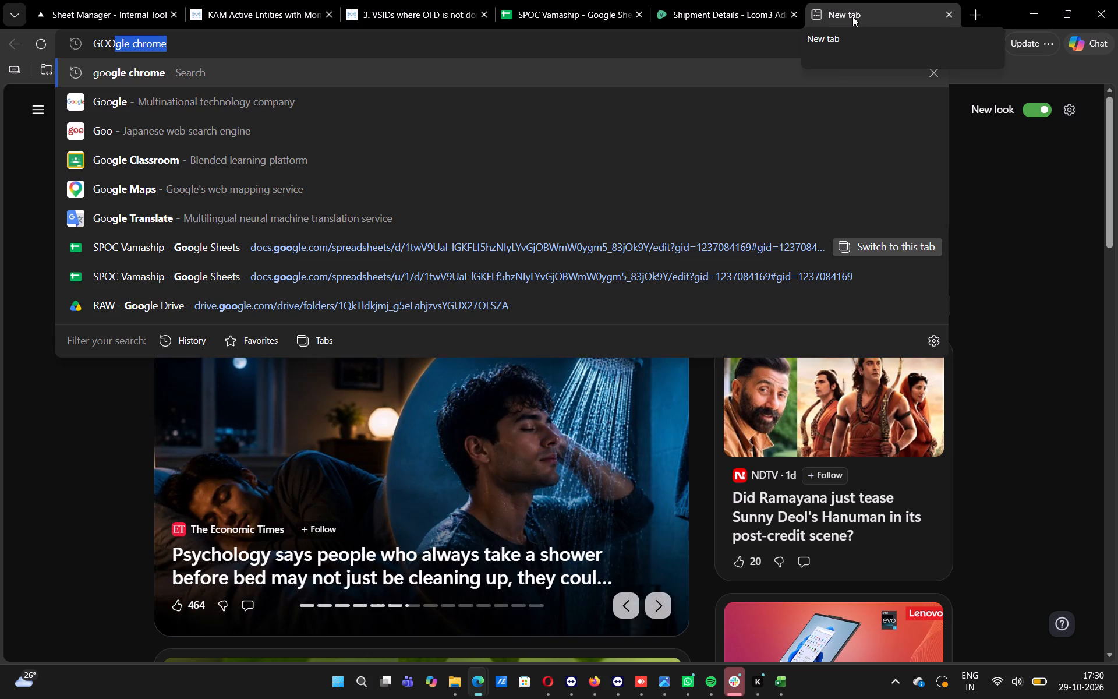
{"action": "key", "text": "g"}
{"action": "type", "text": "LEME"}
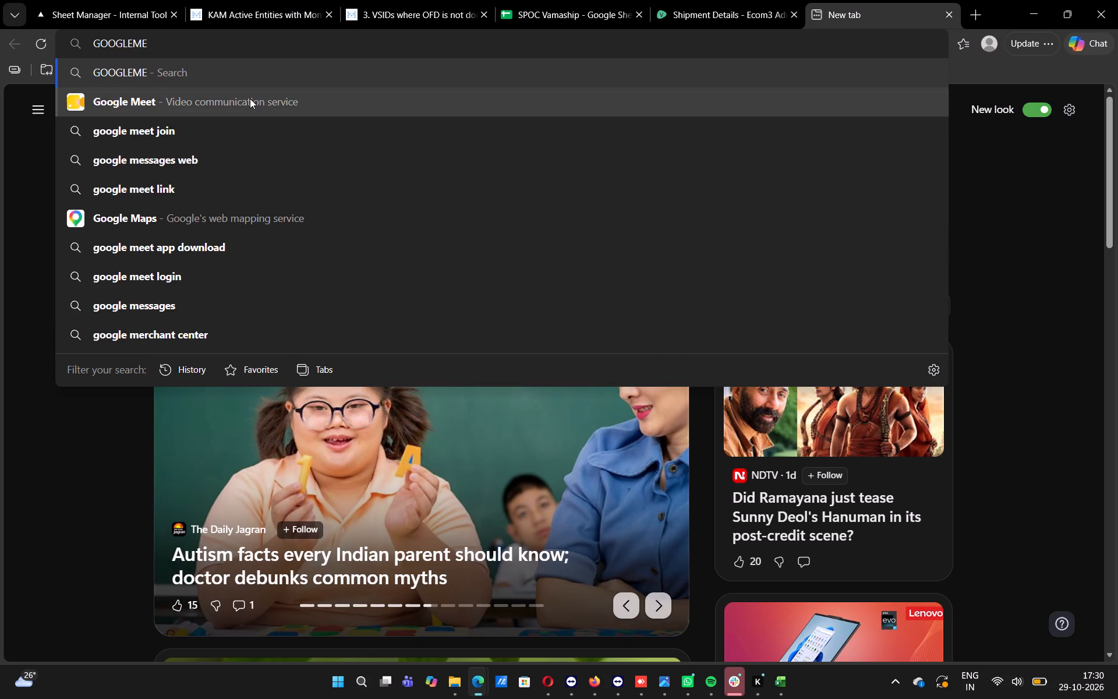
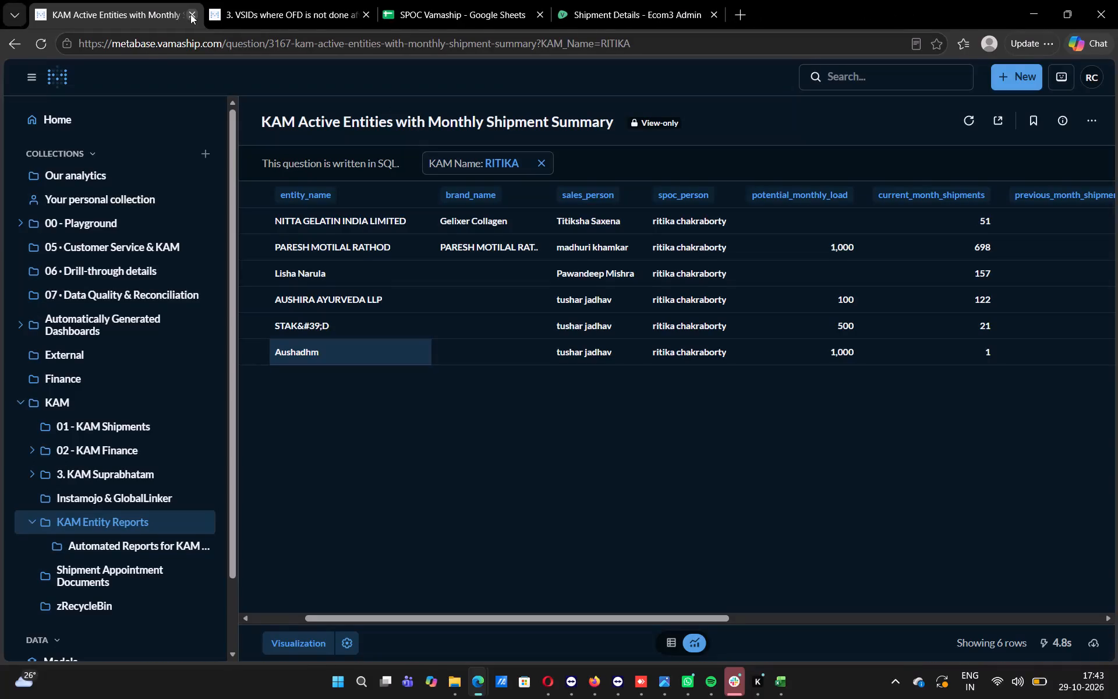
Glance at the SPOC Vamaship sheet, then switch to Ecom3 Admin and return to the All Shipments list.
{"action": "left_click", "coordinate": [468, 0]}
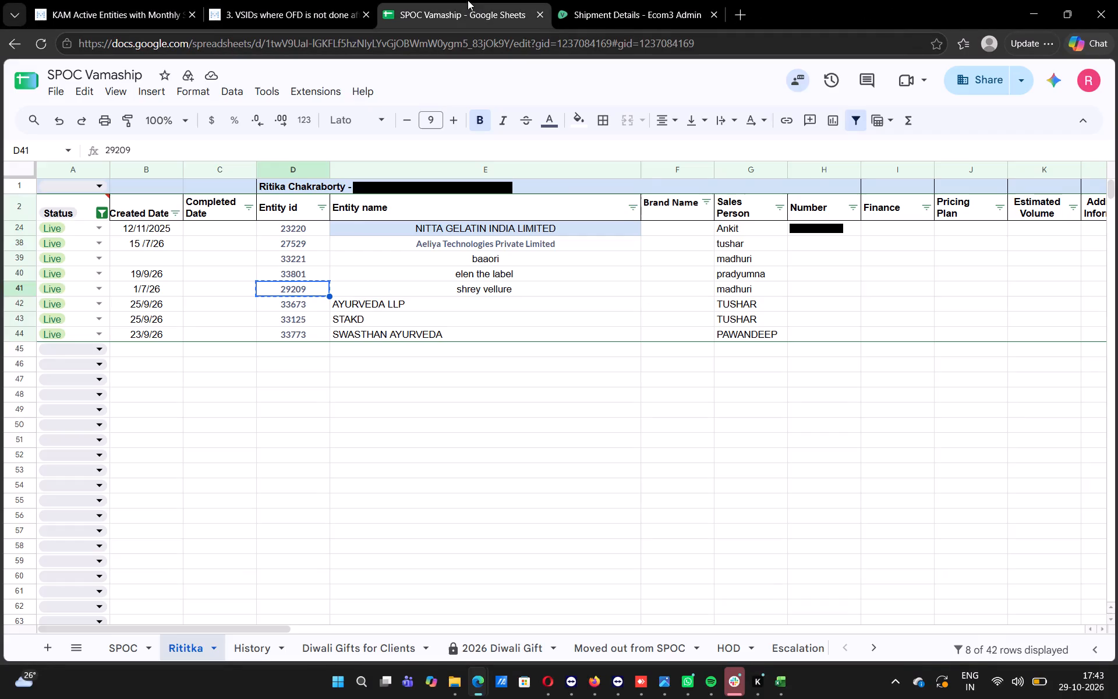
{"action": "left_click", "coordinate": [618, 6]}
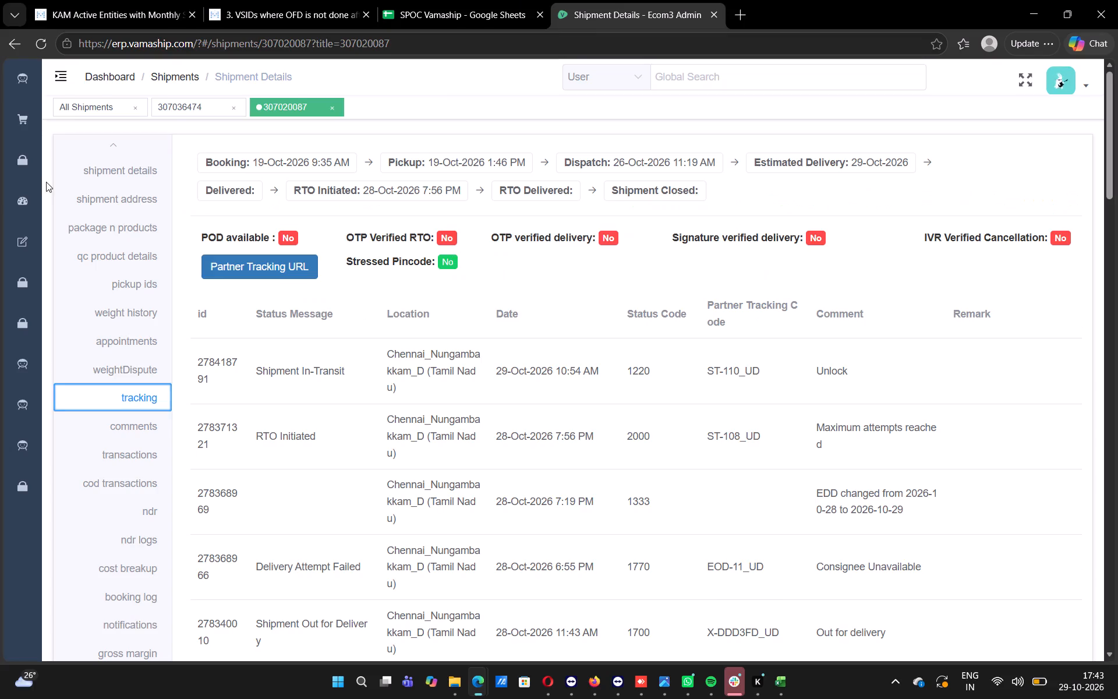
{"action": "left_click", "coordinate": [109, 134]}
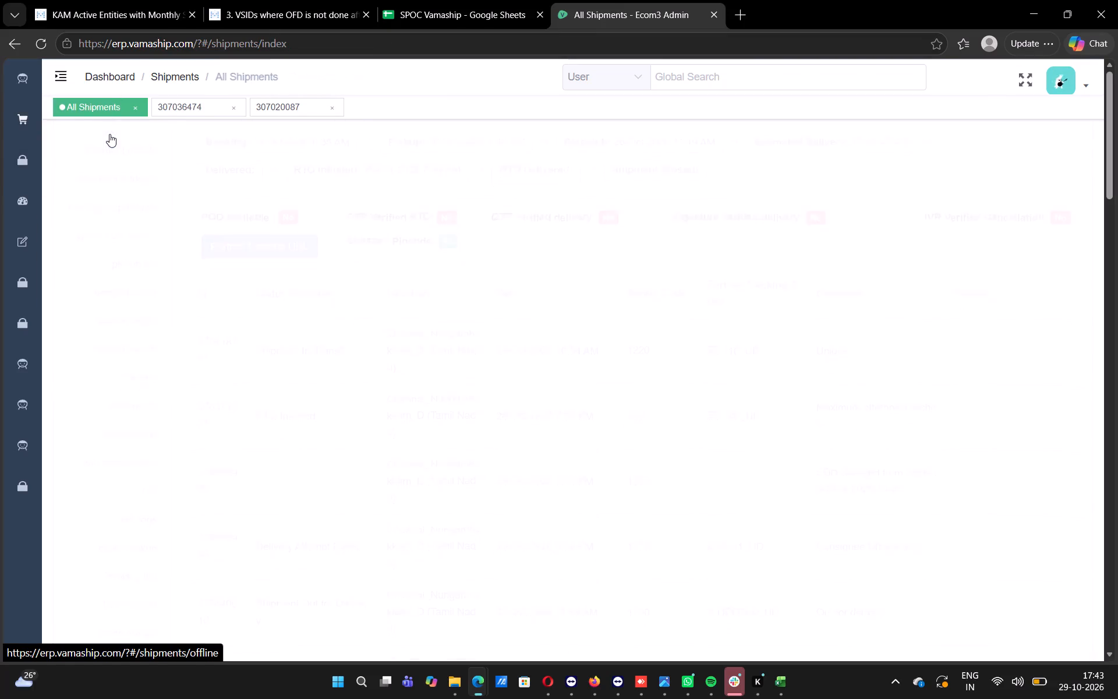